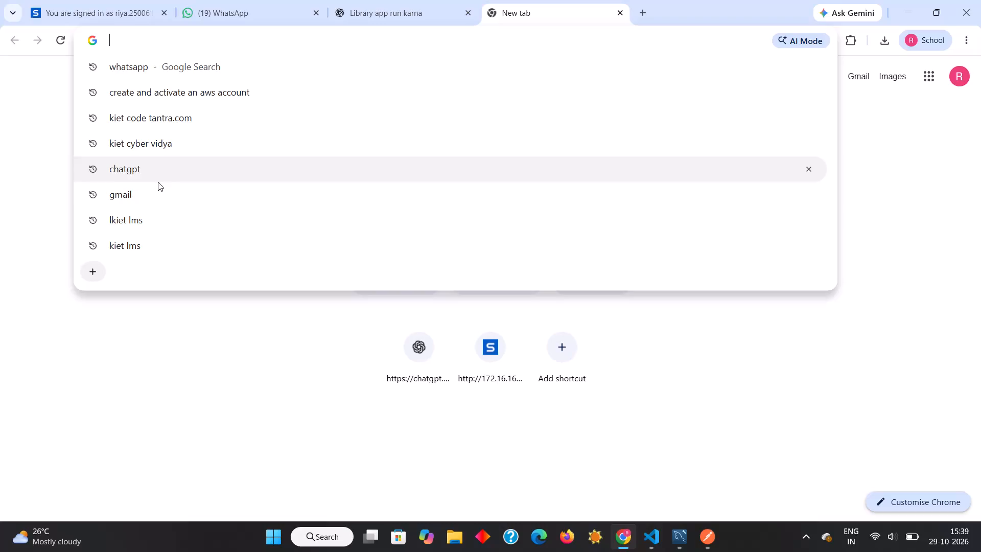
Search the web for "lkiet lms" from the recent searches and open the KIET-LMS Moodle site at lms.kiet.edu.
{"action": "left_click", "coordinate": [152, 220]}
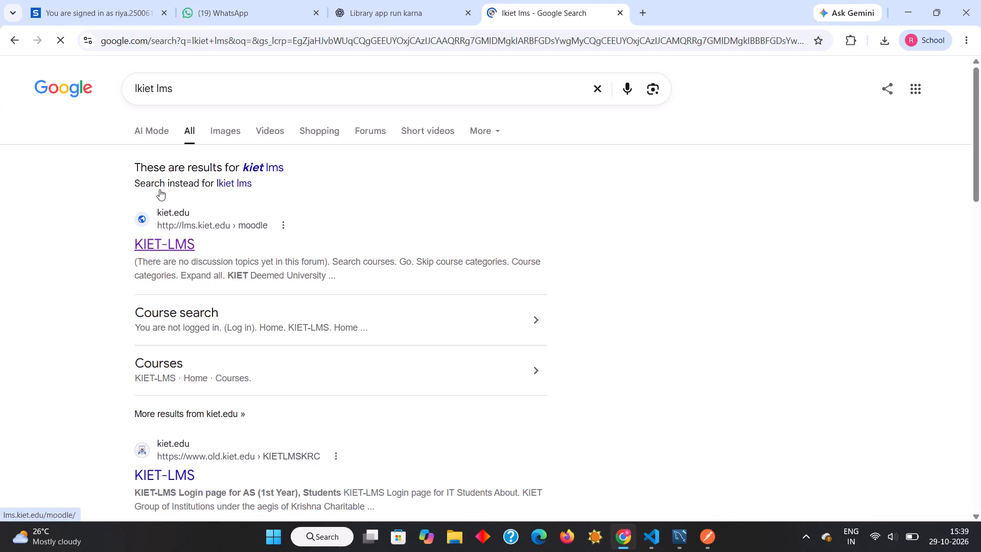
{"action": "left_click", "coordinate": [167, 243]}
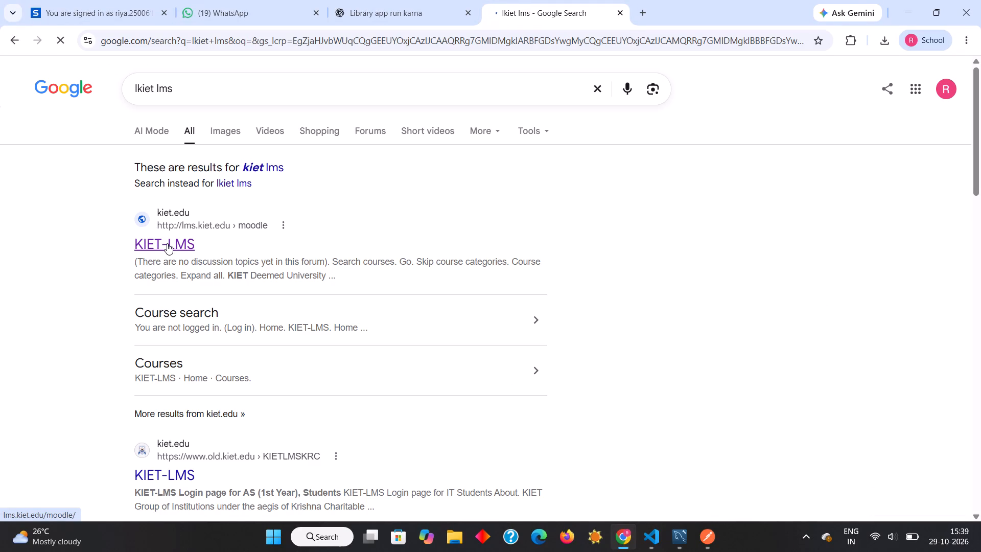
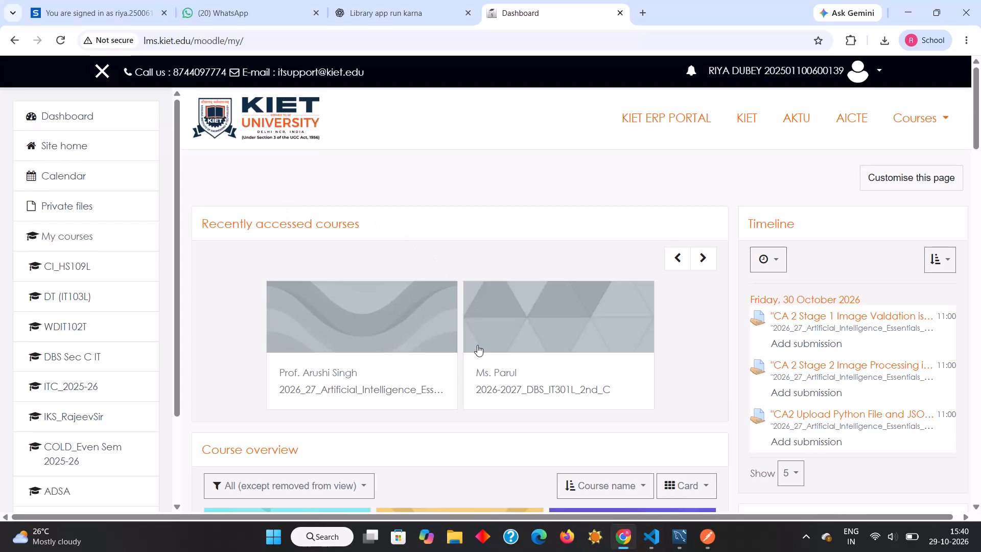
Open the CA 2 Stage 1 Image Valdation assignment from the dashboard timeline.
{"action": "left_click", "coordinate": [814, 320]}
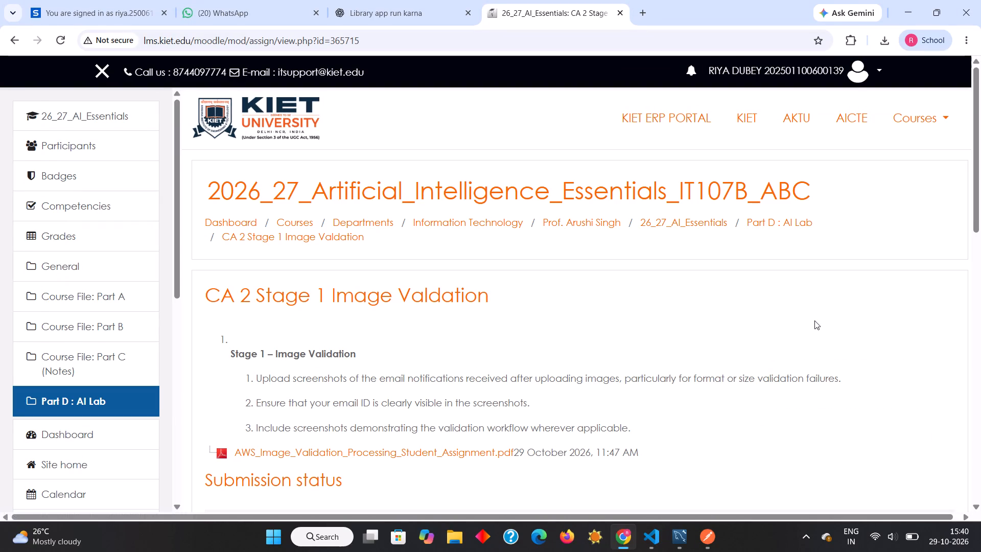
Review the Stage 1 Image Validation instructions, the submission status table and the submission area of the assignment page.
{"action": "scroll", "coordinate": [546, 355], "scroll_direction": "down", "scroll_amount": 3}
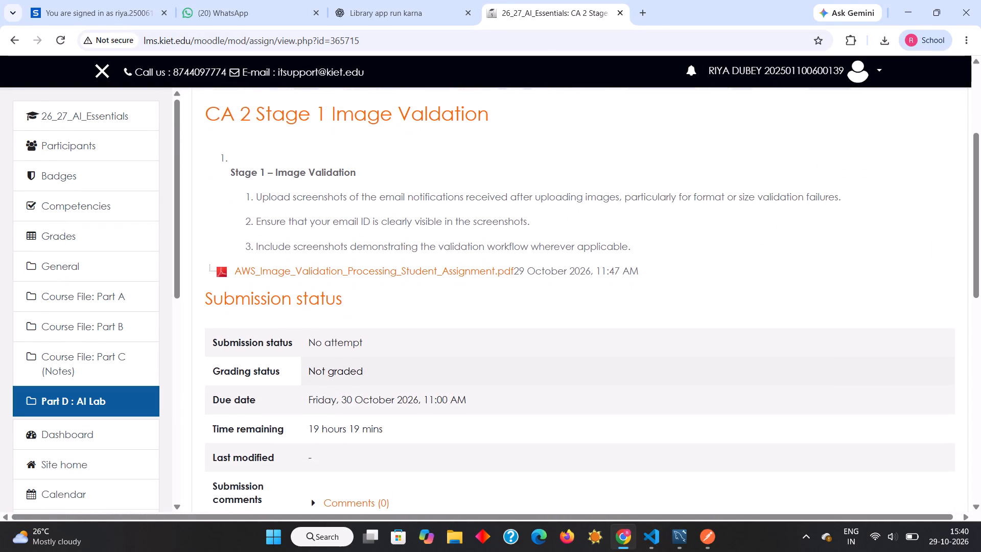
{"action": "scroll", "coordinate": [546, 355], "scroll_direction": "down", "scroll_amount": 2}
{"action": "scroll", "coordinate": [546, 355], "scroll_direction": "up", "scroll_amount": 7}
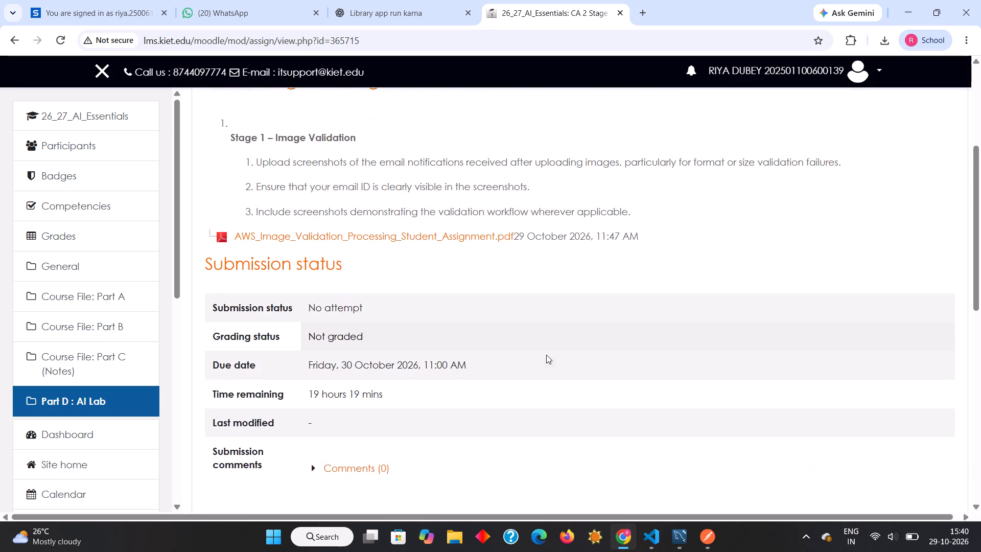
{"action": "scroll", "coordinate": [546, 355], "scroll_direction": "up", "scroll_amount": 1}
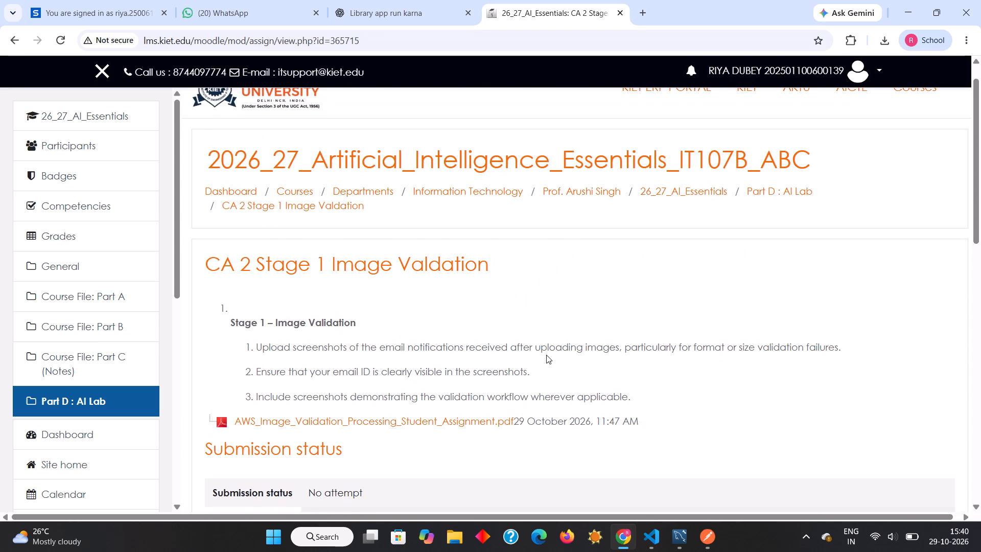
{"action": "scroll", "coordinate": [546, 355], "scroll_direction": "down", "scroll_amount": 2}
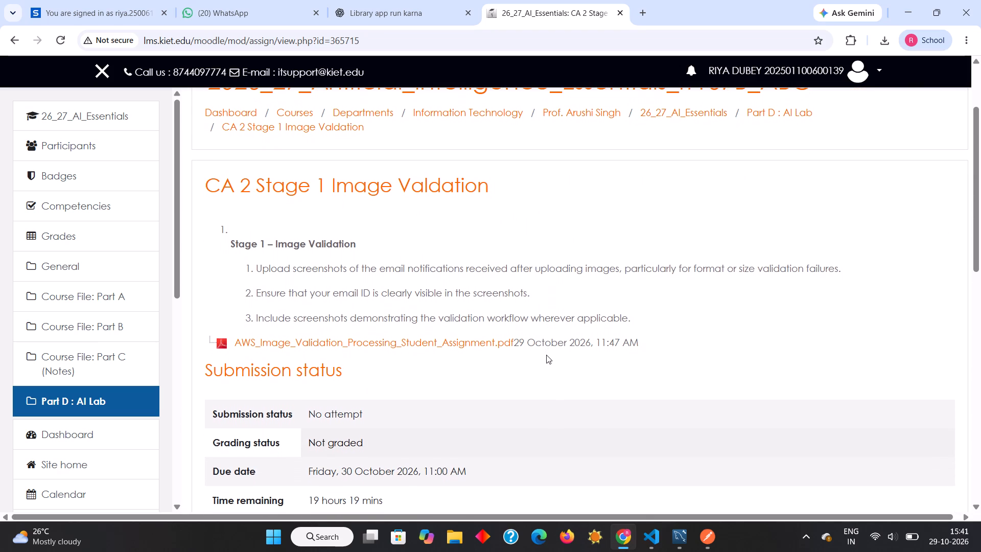
{"action": "scroll", "coordinate": [546, 355], "scroll_direction": "down", "scroll_amount": 2}
{"action": "scroll", "coordinate": [546, 355], "scroll_direction": "up", "scroll_amount": 2}
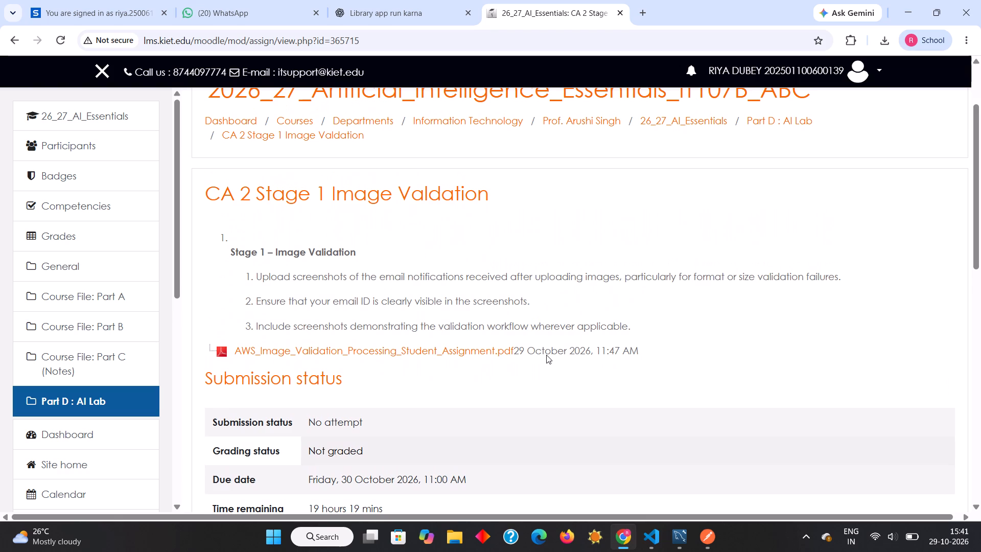
{"action": "scroll", "coordinate": [546, 355], "scroll_direction": "down", "scroll_amount": 3}
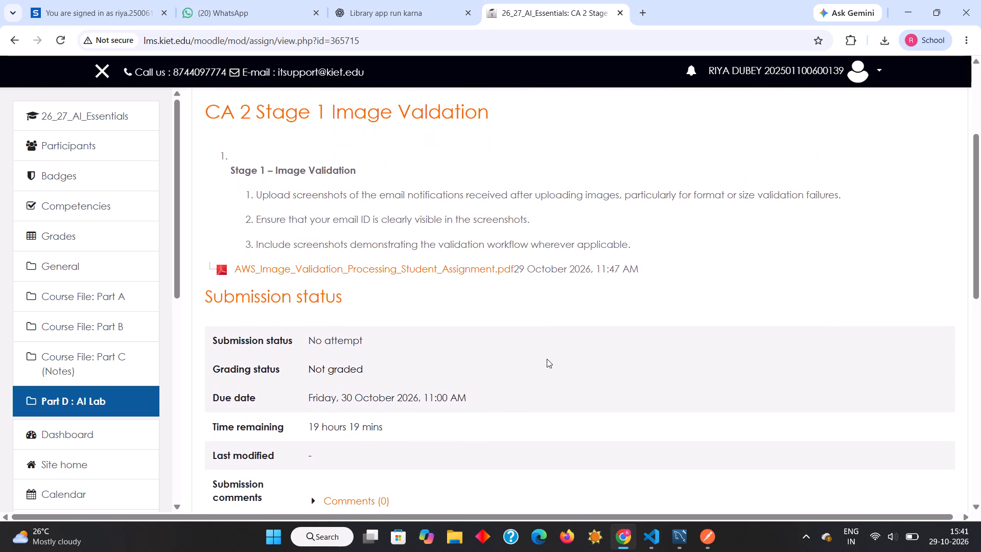
{"action": "scroll", "coordinate": [547, 359], "scroll_direction": "down", "scroll_amount": 3}
{"action": "scroll", "coordinate": [547, 359], "scroll_direction": "up", "scroll_amount": 3}
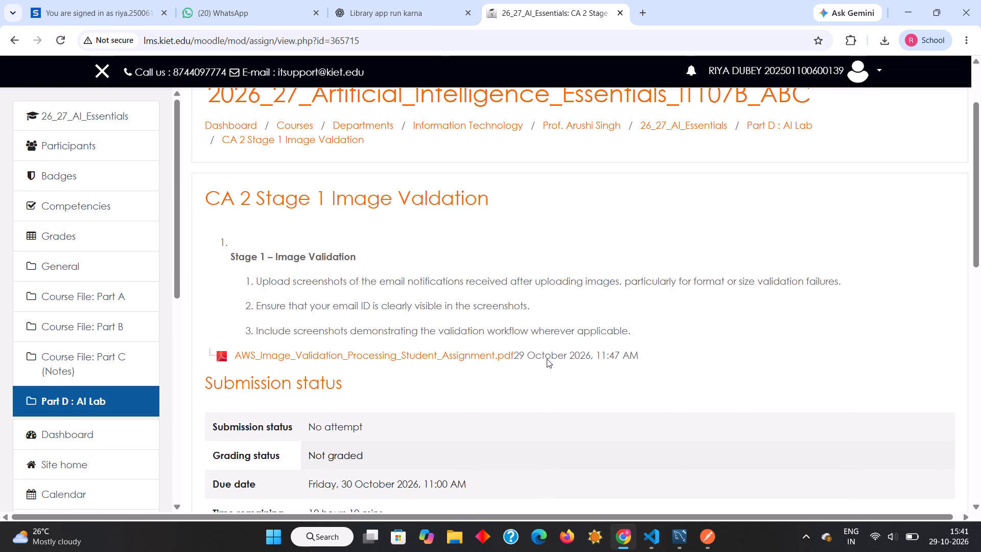
{"action": "scroll", "coordinate": [547, 359], "scroll_direction": "down", "scroll_amount": 1}
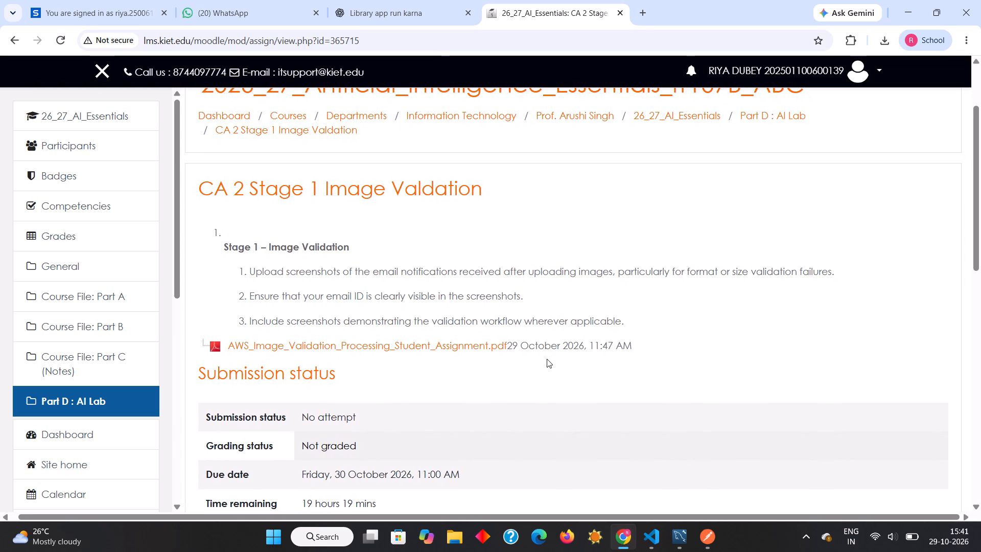
{"action": "scroll", "coordinate": [547, 359], "scroll_direction": "down", "scroll_amount": 3}
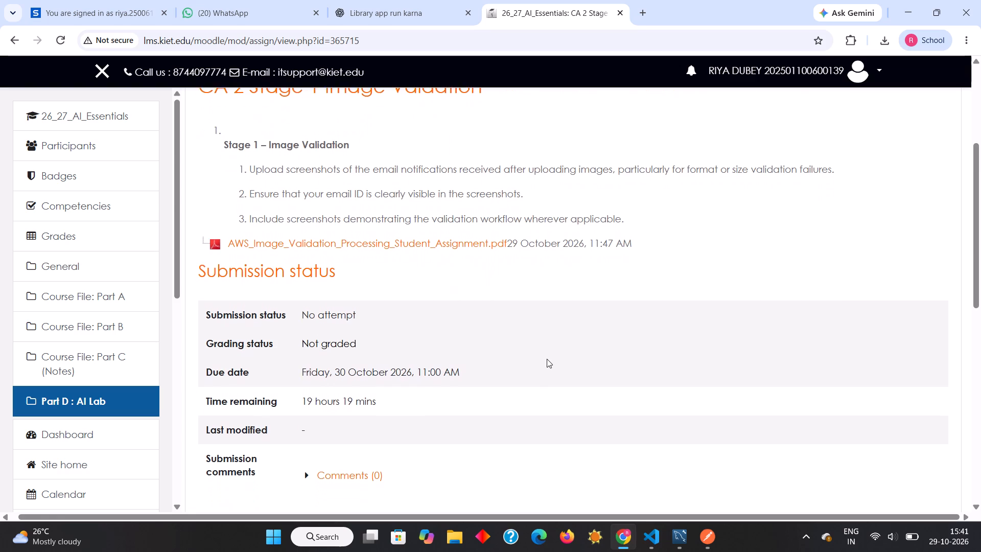
{"action": "scroll", "coordinate": [547, 359], "scroll_direction": "down", "scroll_amount": 1}
{"action": "scroll", "coordinate": [609, 11], "scroll_direction": "right", "scroll_amount": 1}
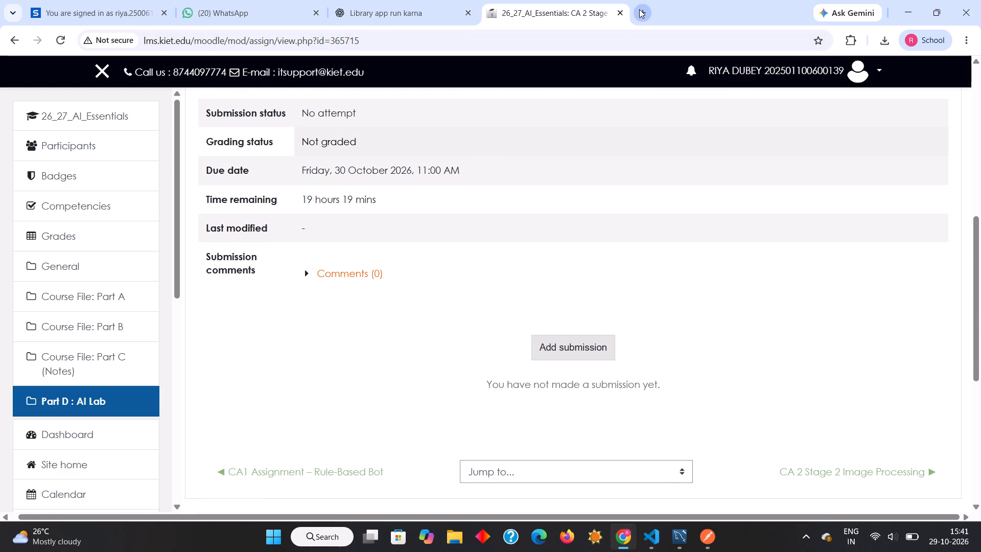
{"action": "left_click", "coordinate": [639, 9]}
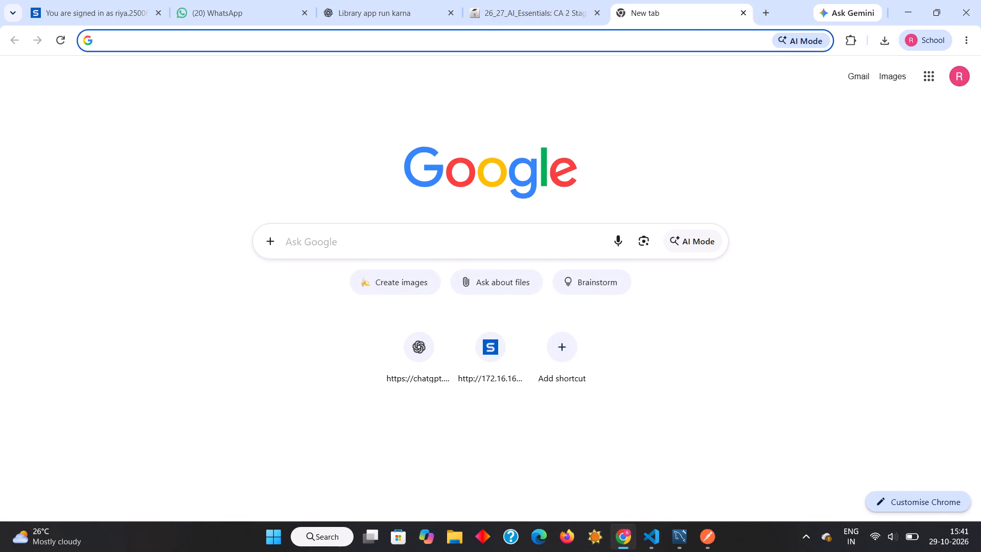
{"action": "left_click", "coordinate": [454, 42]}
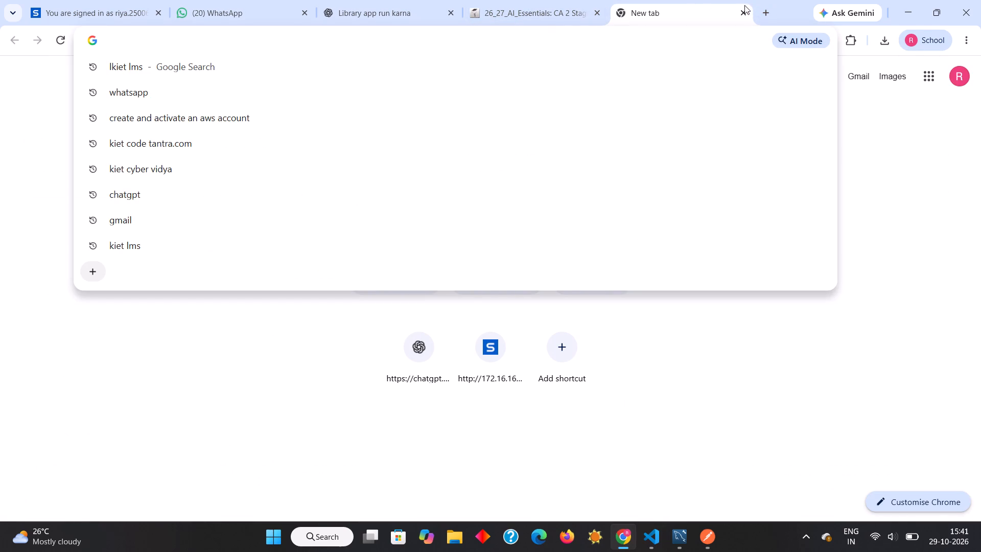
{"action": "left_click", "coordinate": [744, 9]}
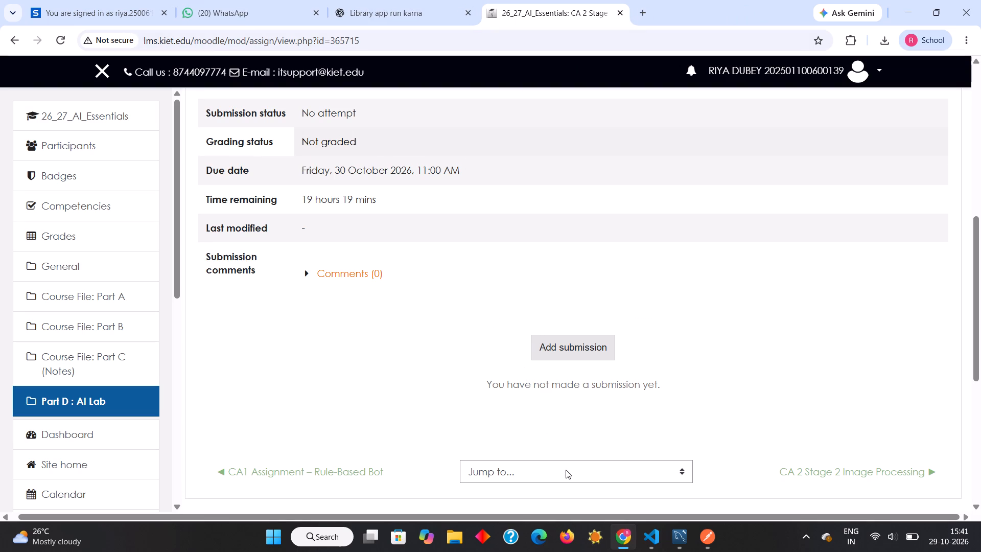
Switch to Word by searching for it on the computer and create a blank document.
{"action": "left_click", "coordinate": [308, 539]}
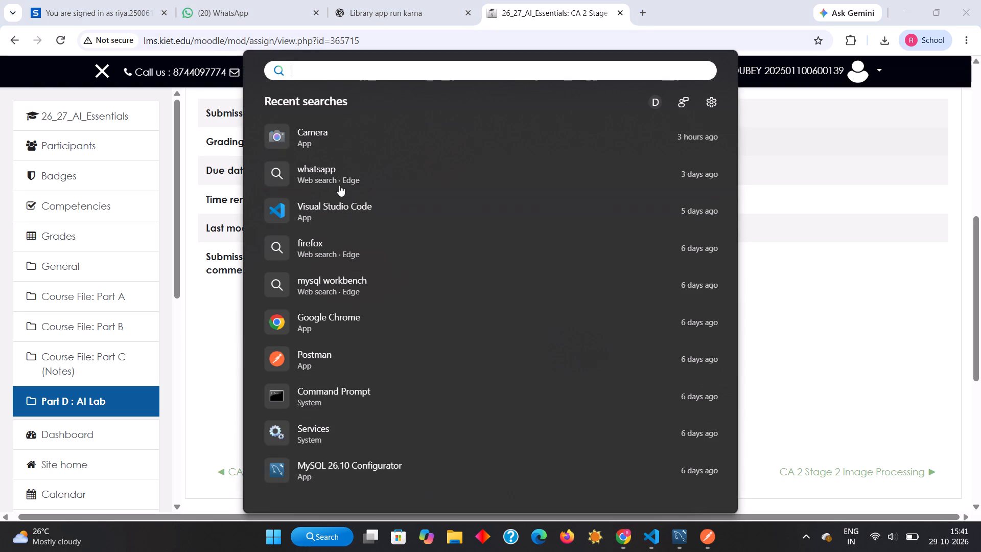
{"action": "left_click", "coordinate": [388, 72]}
{"action": "key", "text": "w"}
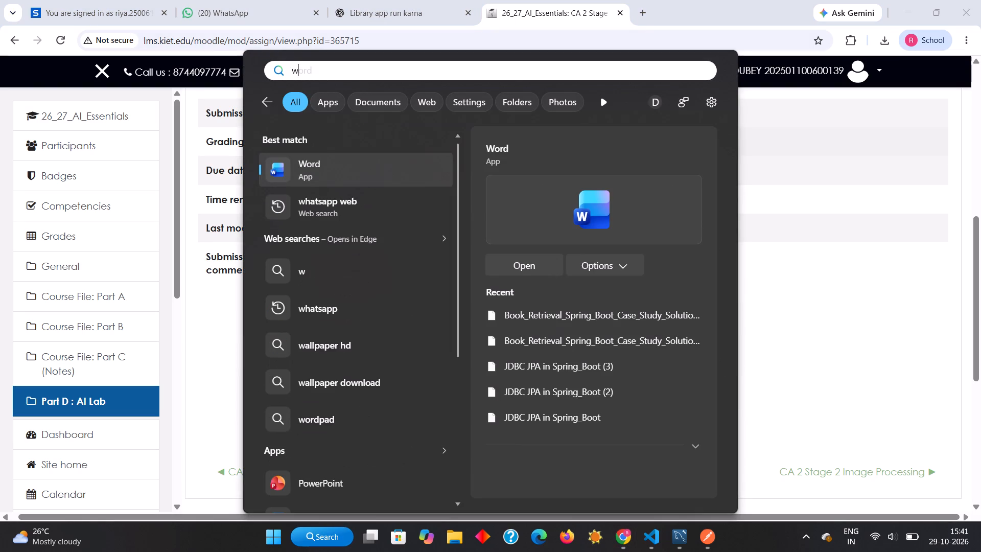
{"action": "left_click", "coordinate": [391, 165]}
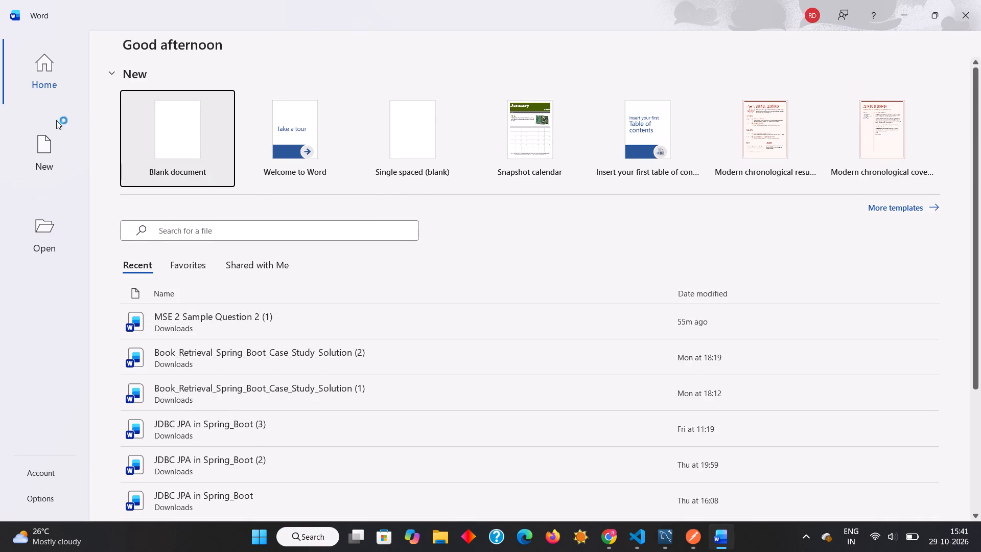
{"action": "left_click", "coordinate": [172, 141]}
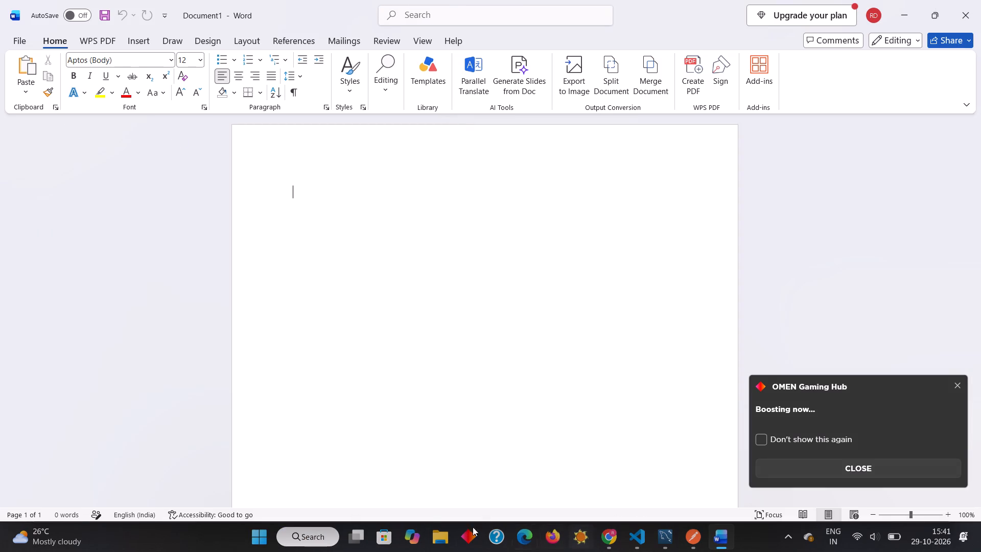
Open the Gallery in File Explorer and look through the October 2026 images for the AWS image validation screenshots.
{"action": "left_click", "coordinate": [435, 538]}
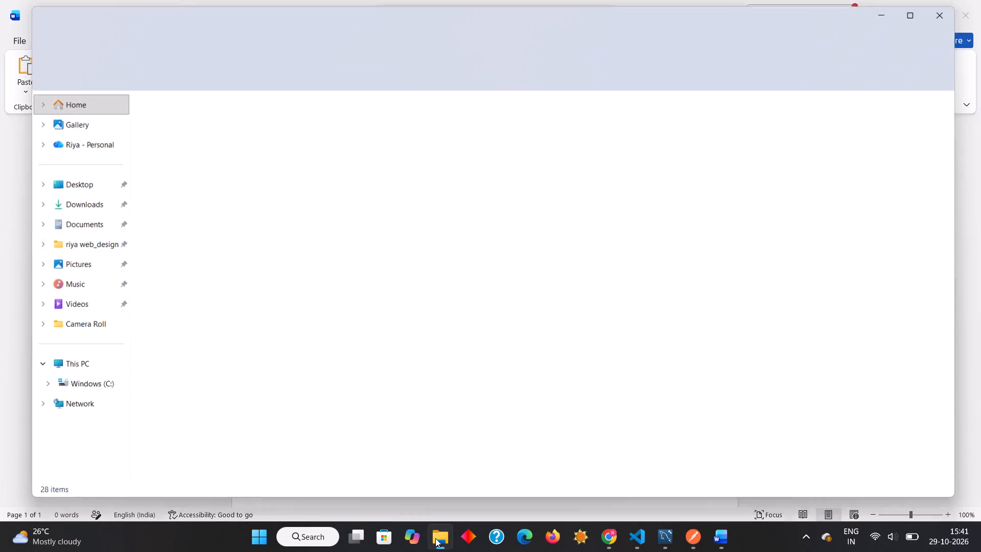
{"action": "left_click", "coordinate": [66, 120]}
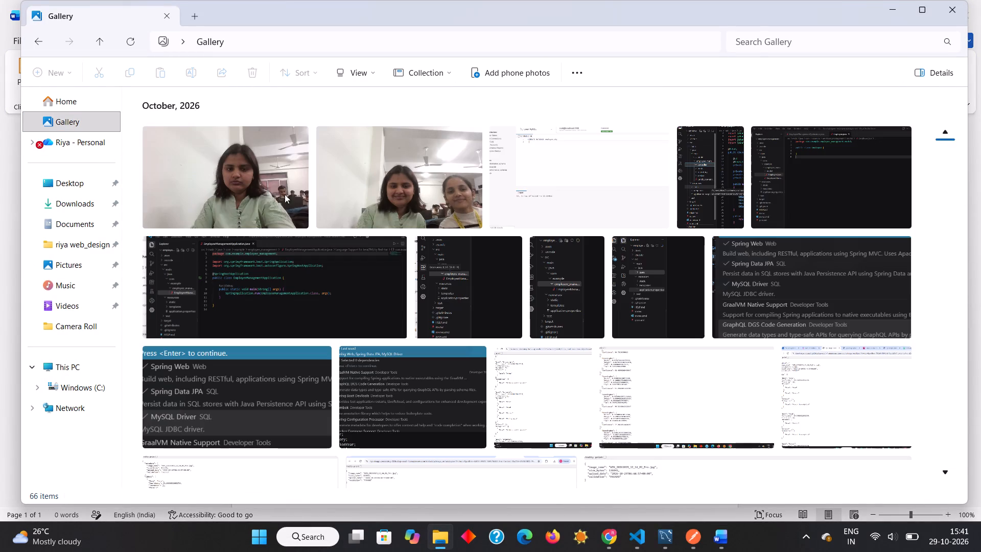
{"action": "scroll", "coordinate": [503, 333], "scroll_direction": "down", "scroll_amount": 1}
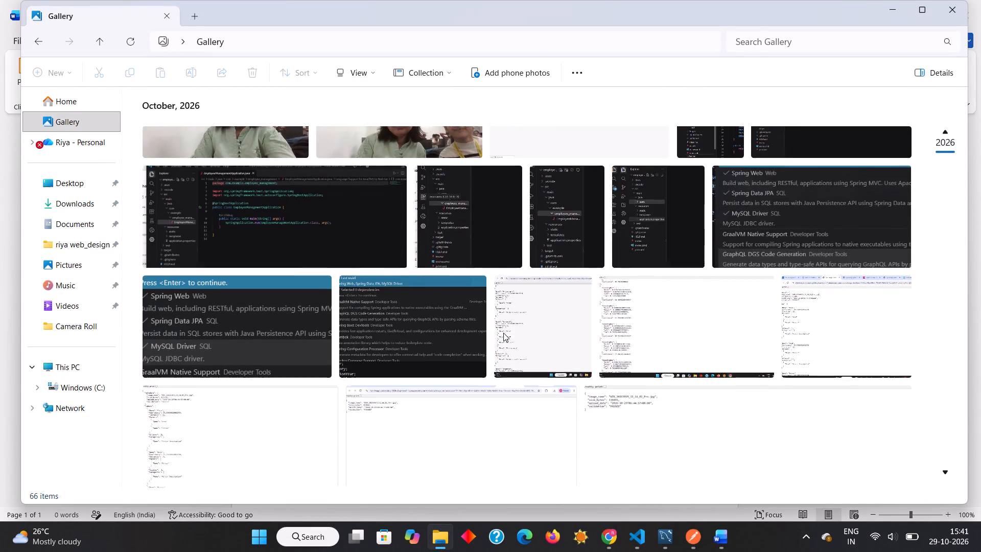
{"action": "scroll", "coordinate": [503, 333], "scroll_direction": "down", "scroll_amount": 2}
{"action": "scroll", "coordinate": [503, 333], "scroll_direction": "right", "scroll_amount": 1}
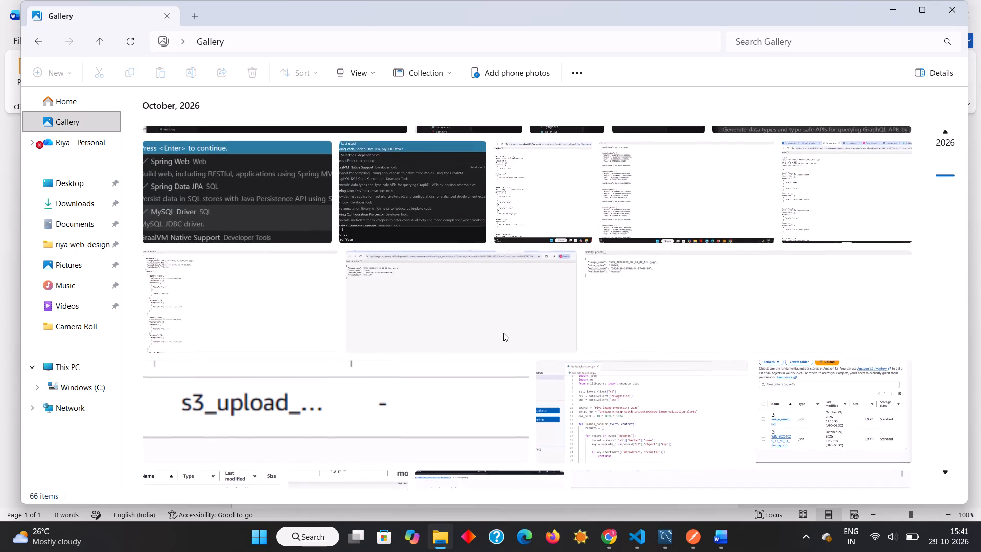
{"action": "scroll", "coordinate": [503, 333], "scroll_direction": "right", "scroll_amount": 1}
{"action": "scroll", "coordinate": [503, 333], "scroll_direction": "down", "scroll_amount": 1}
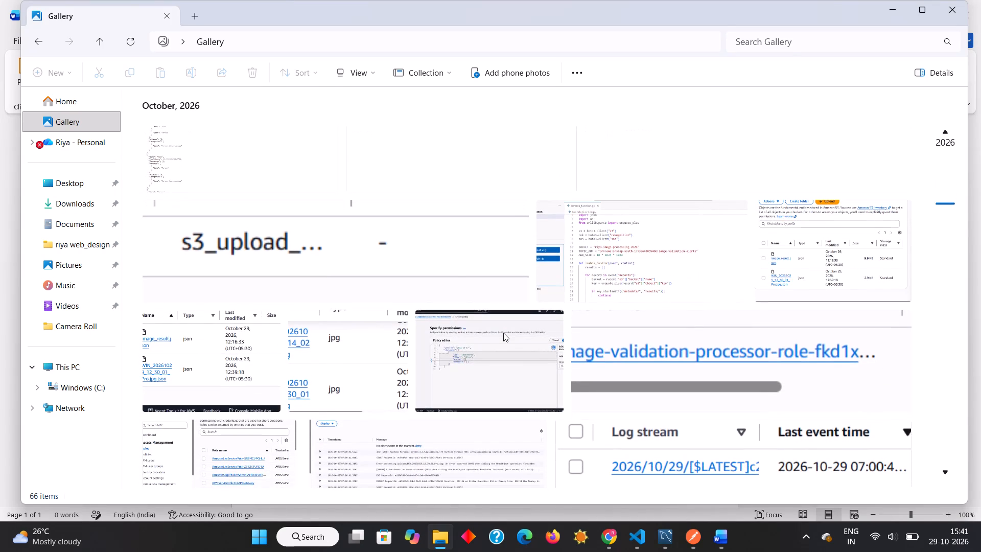
{"action": "scroll", "coordinate": [503, 333], "scroll_direction": "down", "scroll_amount": 2}
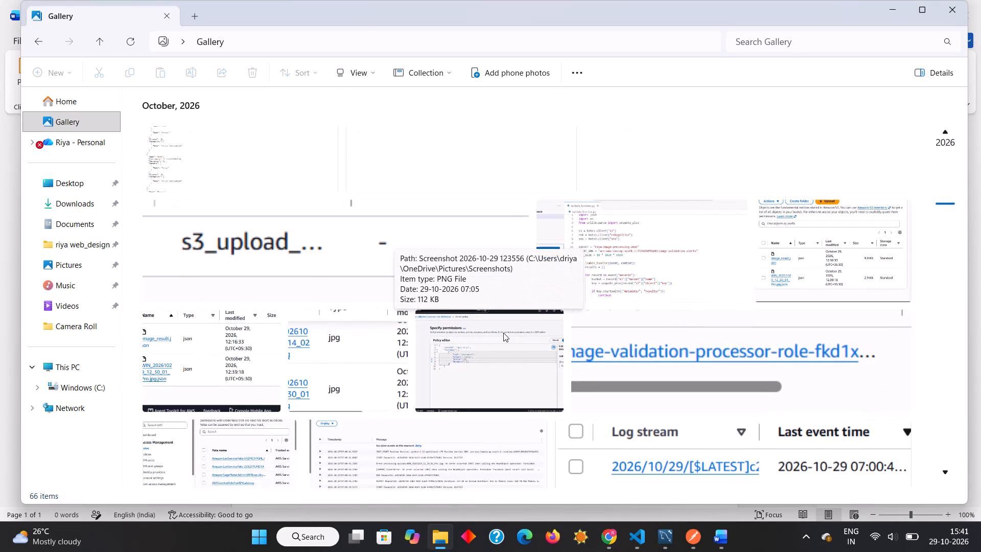
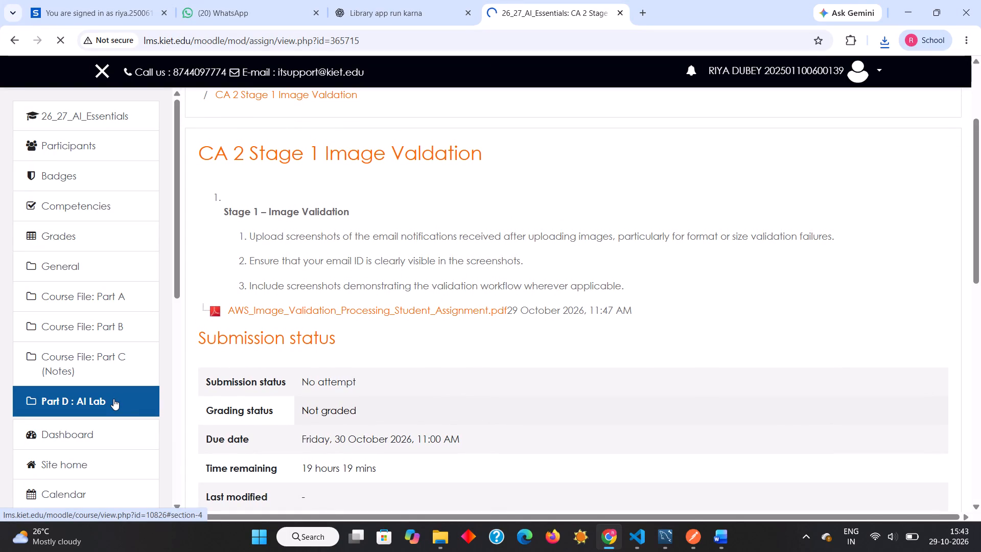
Open the CA 2 Stage 2 Image Processing assignment from the course's Part D : AI Lab section and review its instructions and submission status.
{"action": "scroll", "coordinate": [496, 253], "scroll_direction": "up", "scroll_amount": 10}
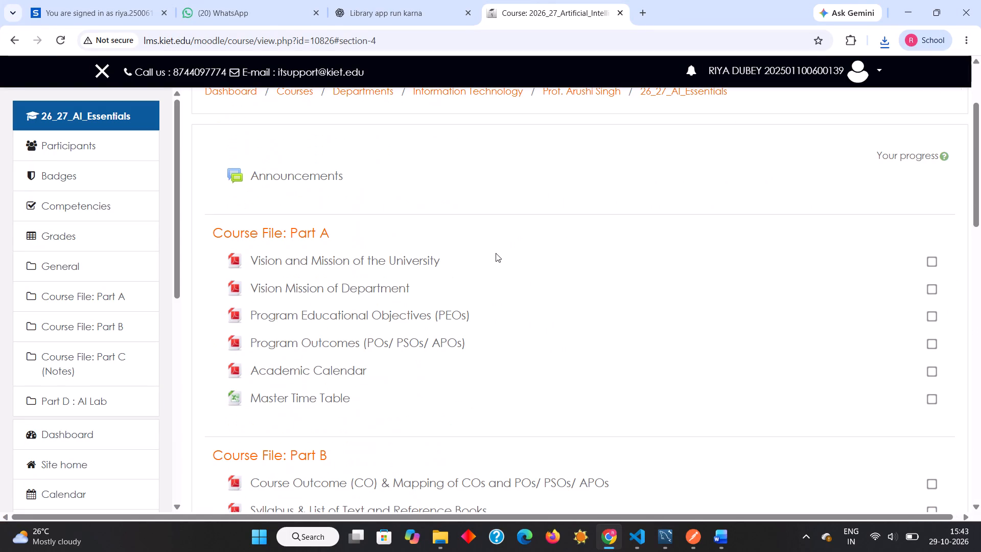
{"action": "scroll", "coordinate": [293, 372], "scroll_direction": "down", "scroll_amount": 4}
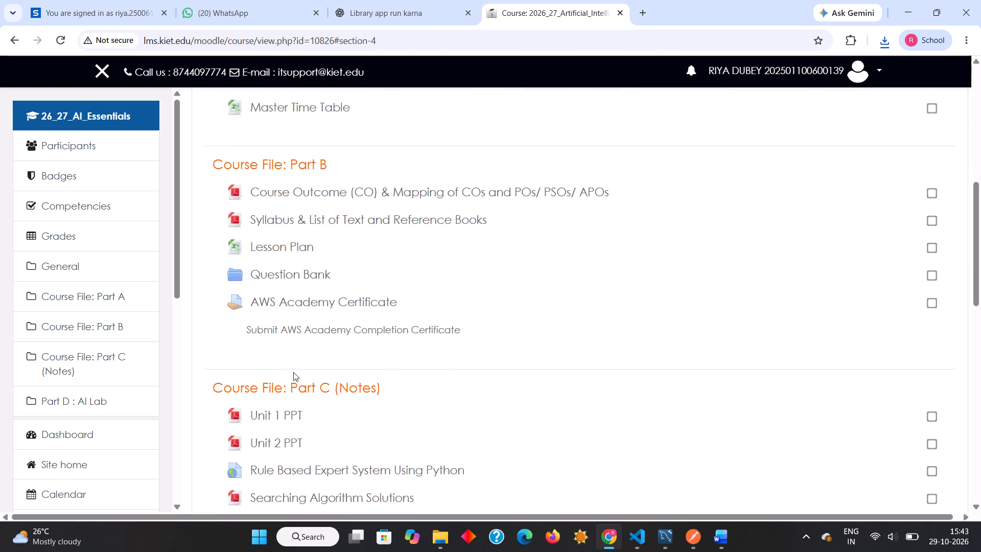
{"action": "scroll", "coordinate": [293, 372], "scroll_direction": "down", "scroll_amount": 3}
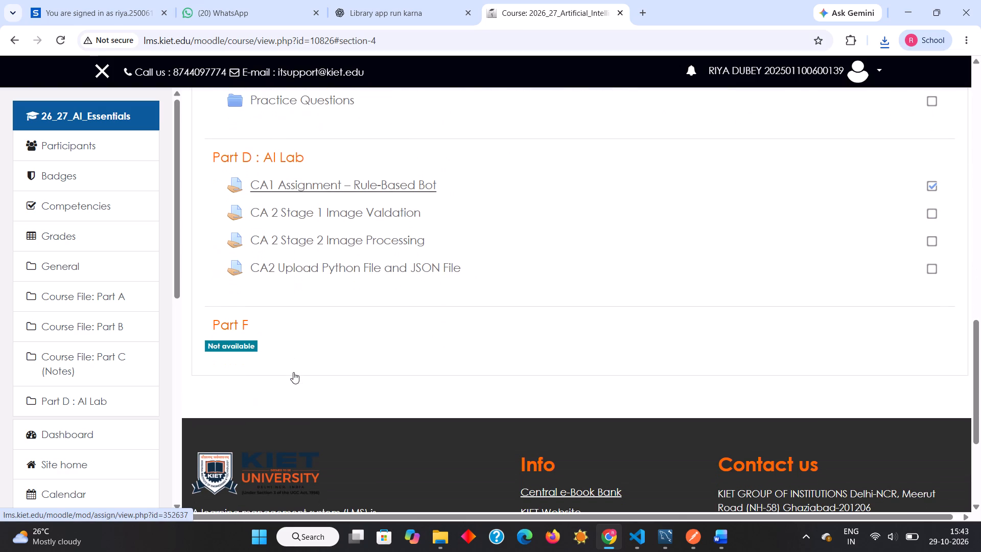
{"action": "scroll", "coordinate": [293, 372], "scroll_direction": "down", "scroll_amount": 2}
{"action": "scroll", "coordinate": [308, 209], "scroll_direction": "right", "scroll_amount": 1}
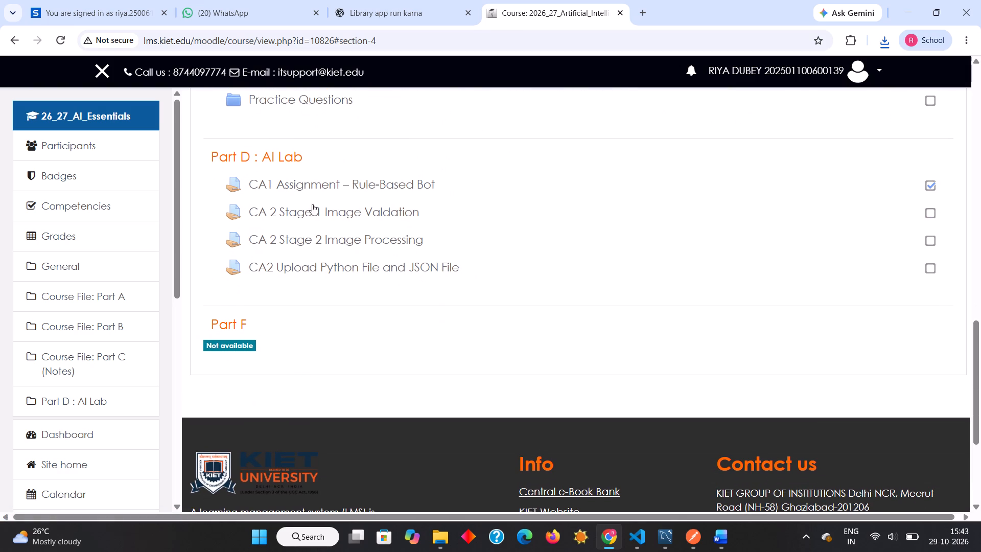
{"action": "scroll", "coordinate": [312, 204], "scroll_direction": "right", "scroll_amount": 1}
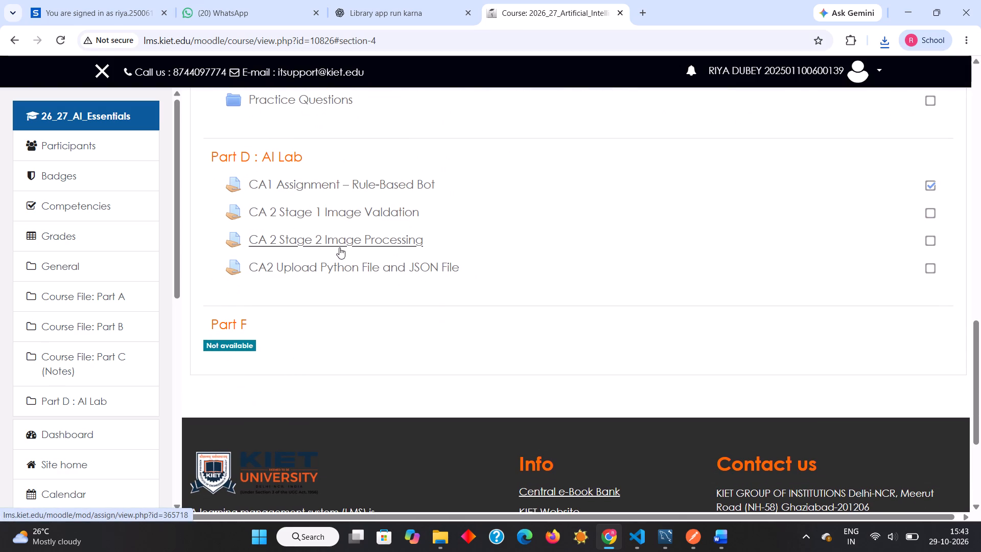
{"action": "left_click", "coordinate": [357, 243]}
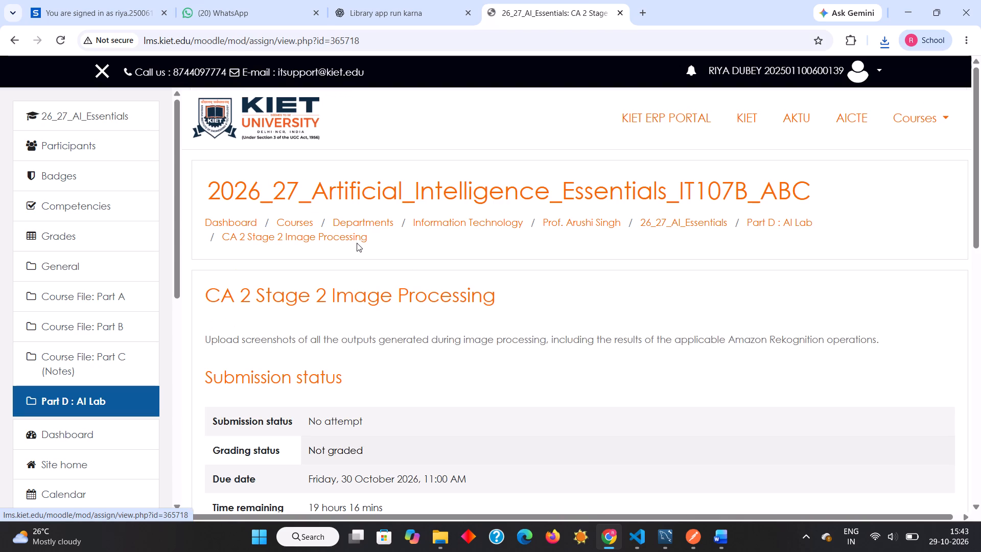
{"action": "scroll", "coordinate": [321, 426], "scroll_direction": "down", "scroll_amount": 2}
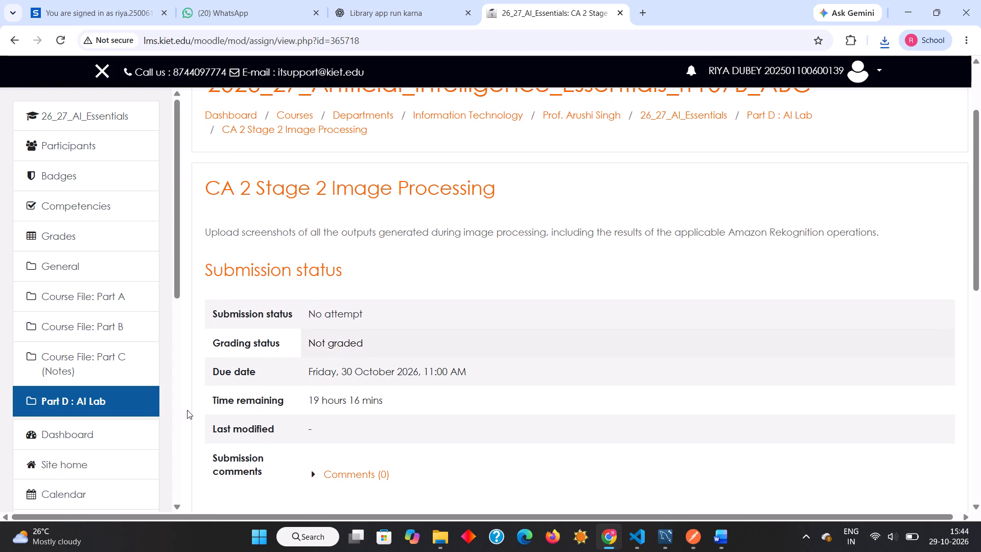
Open the CA2 Upload Python File and JSON File assignment from Part D : AI Lab and start adding a submission.
{"action": "left_click", "coordinate": [103, 398]}
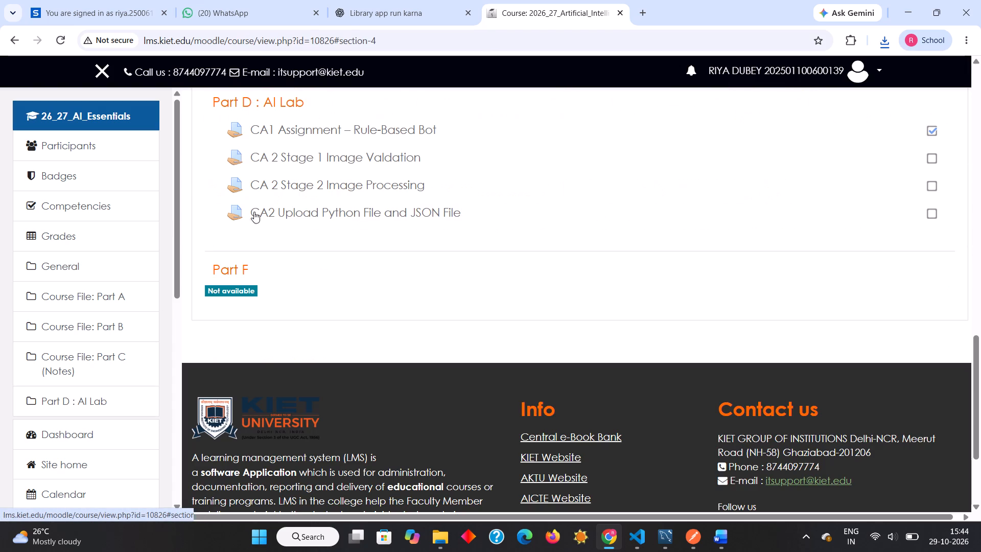
{"action": "scroll", "coordinate": [260, 210], "scroll_direction": "right", "scroll_amount": 1}
{"action": "left_click", "coordinate": [282, 209]}
{"action": "double_click", "coordinate": [315, 214]}
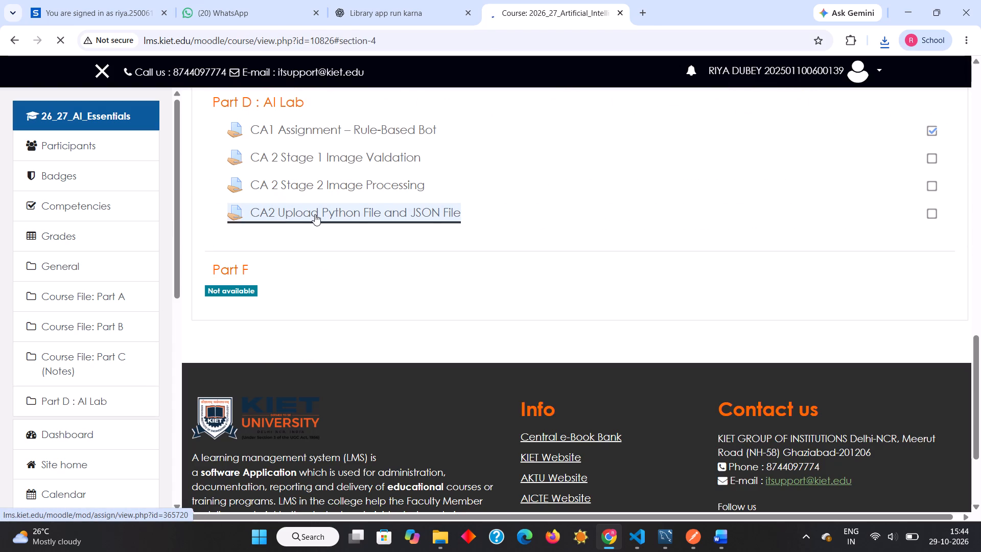
{"action": "scroll", "coordinate": [383, 402], "scroll_direction": "down", "scroll_amount": 4}
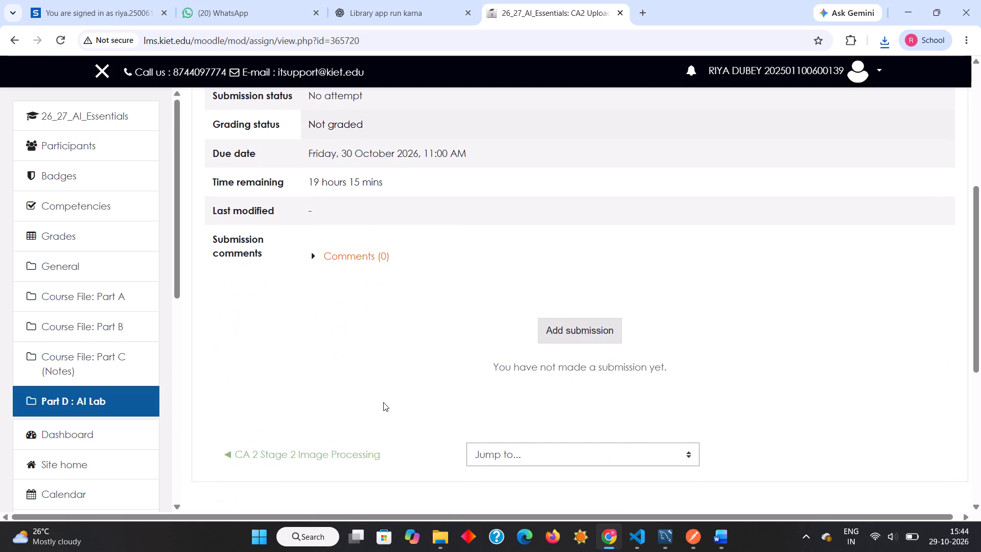
{"action": "scroll", "coordinate": [498, 332], "scroll_direction": "down", "scroll_amount": 1}
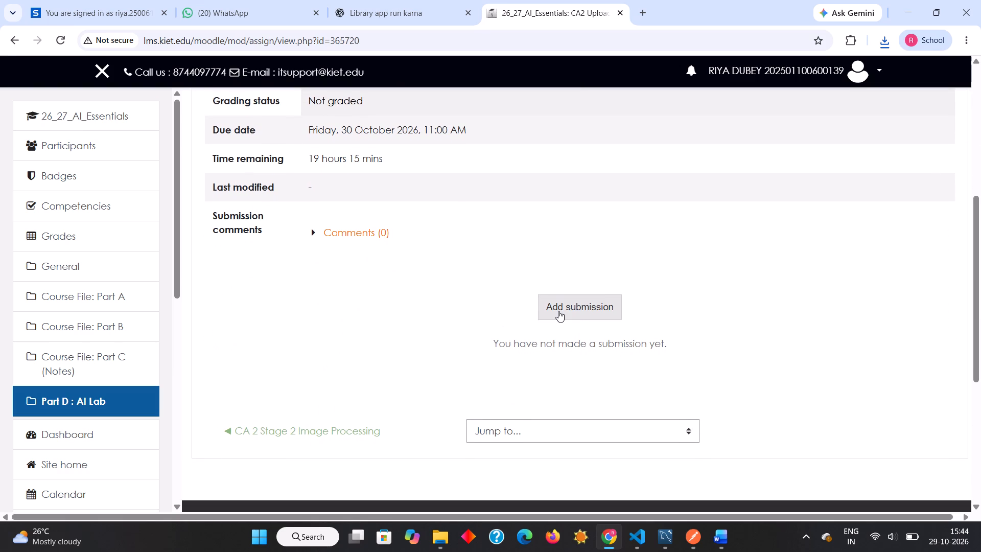
{"action": "left_click", "coordinate": [558, 311]}
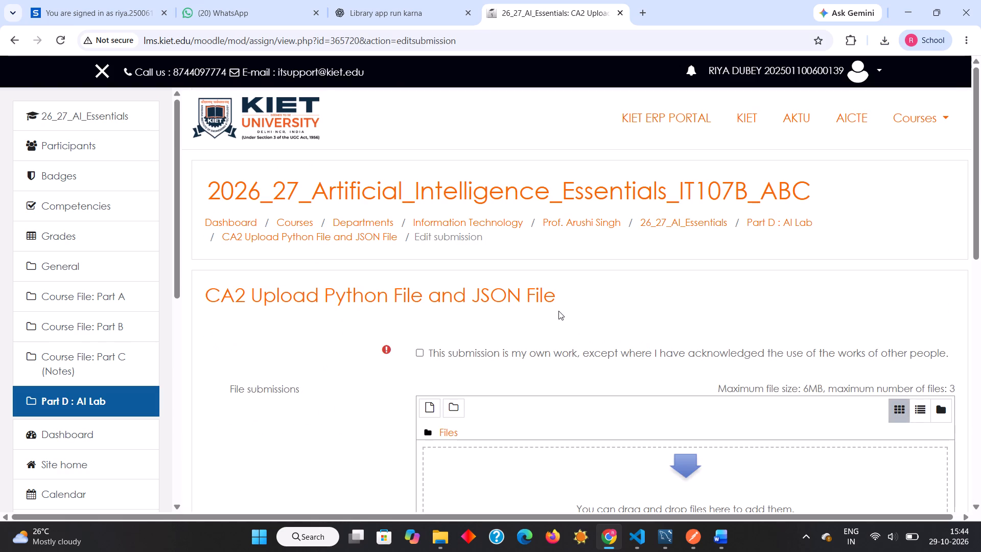
Review the accepted file types and accept the statement that the submission is your own work.
{"action": "scroll", "coordinate": [418, 407], "scroll_direction": "down", "scroll_amount": 3}
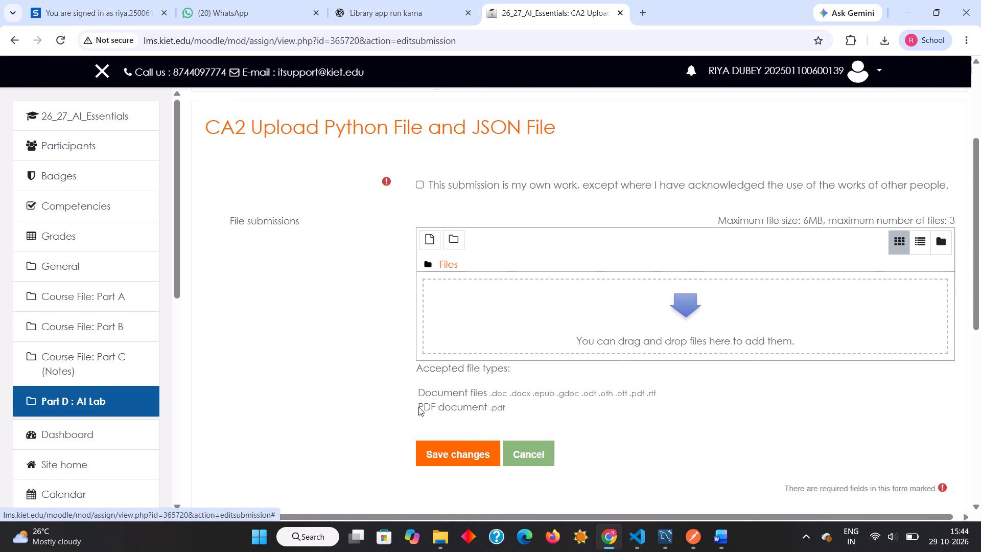
{"action": "scroll", "coordinate": [418, 407], "scroll_direction": "down", "scroll_amount": 1}
{"action": "scroll", "coordinate": [440, 255], "scroll_direction": "down", "scroll_amount": 1}
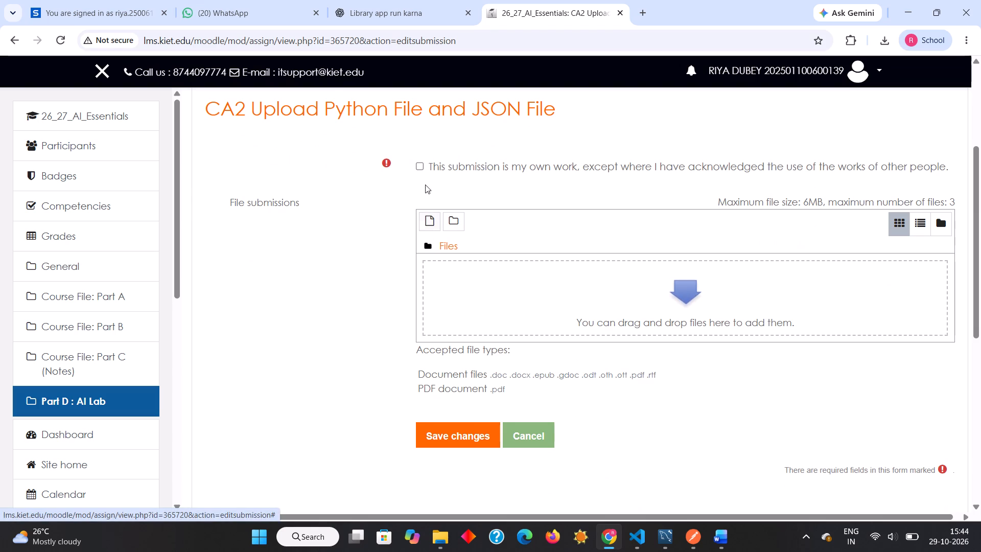
{"action": "scroll", "coordinate": [425, 185], "scroll_direction": "down", "scroll_amount": 1}
{"action": "left_click", "coordinate": [420, 169]}
{"action": "scroll", "coordinate": [425, 213], "scroll_direction": "up", "scroll_amount": 1}
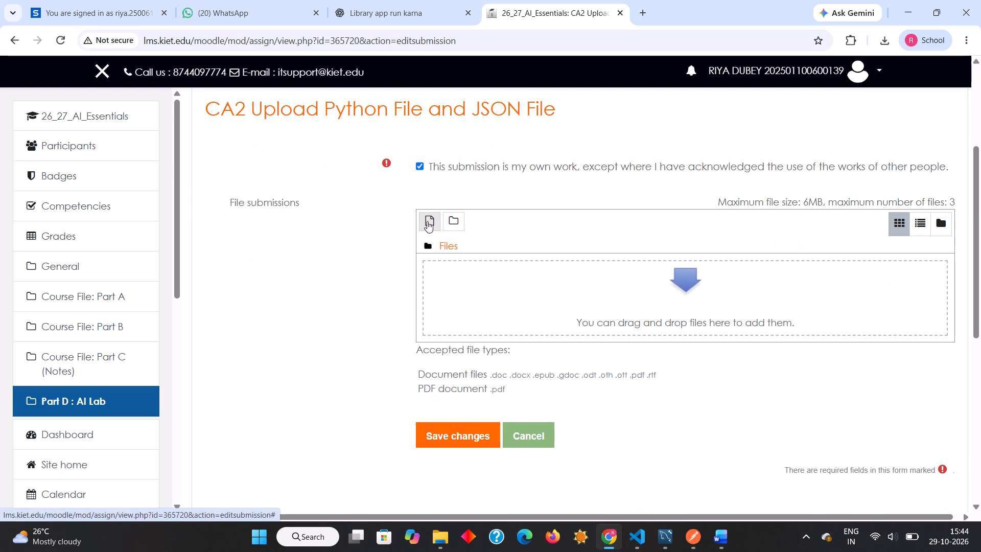
{"action": "left_click", "coordinate": [447, 534]}
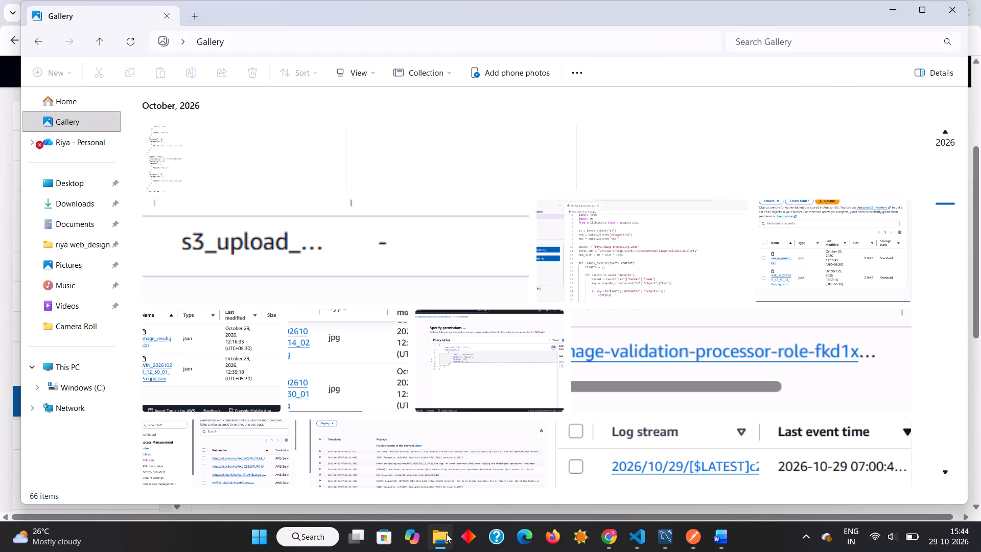
{"action": "left_click", "coordinate": [79, 204]}
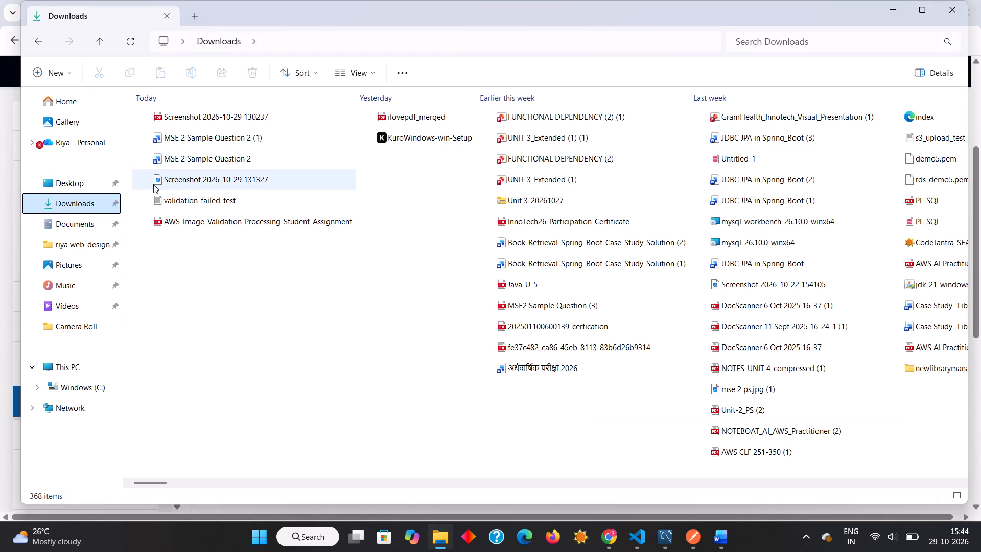
{"action": "right_click", "coordinate": [207, 119]}
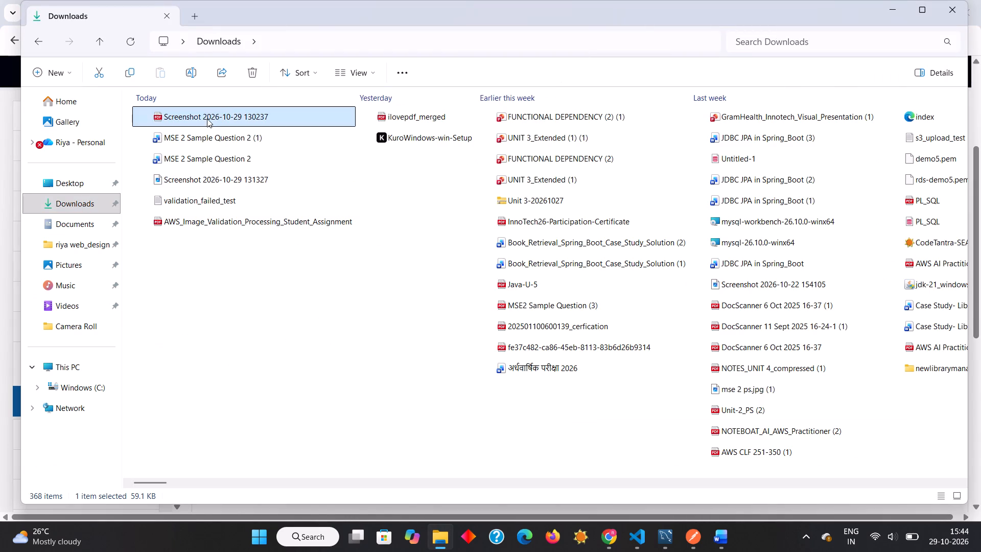
{"action": "left_click", "coordinate": [311, 142]}
{"action": "left_click_drag", "start_coordinate": [278, 108], "coordinate": [299, 103]}
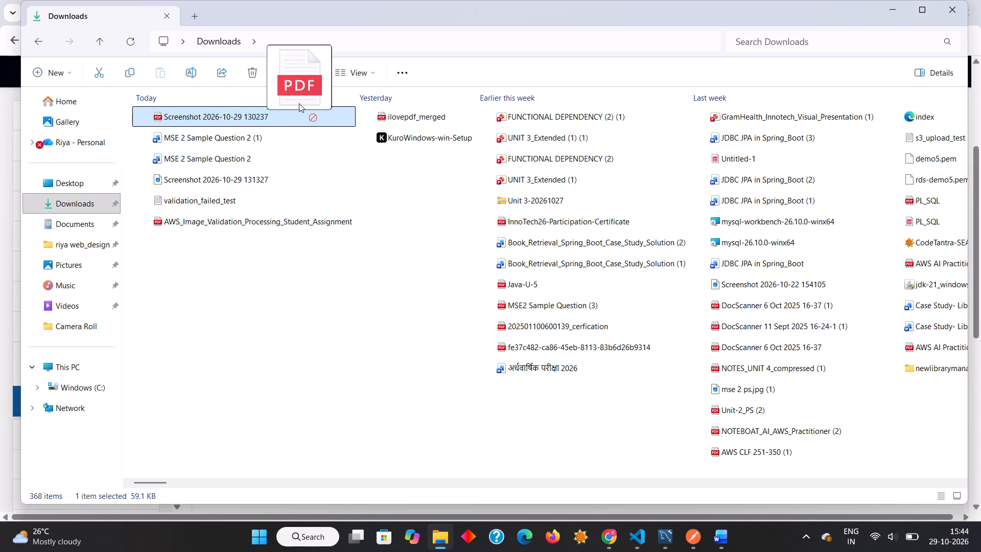
{"action": "right_click", "coordinate": [282, 116]}
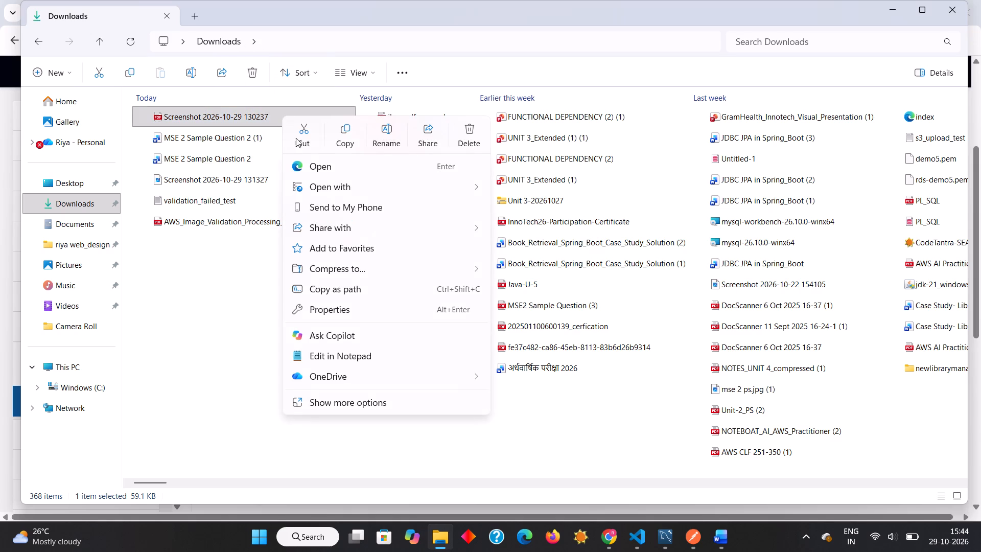
{"action": "left_click", "coordinate": [376, 140]}
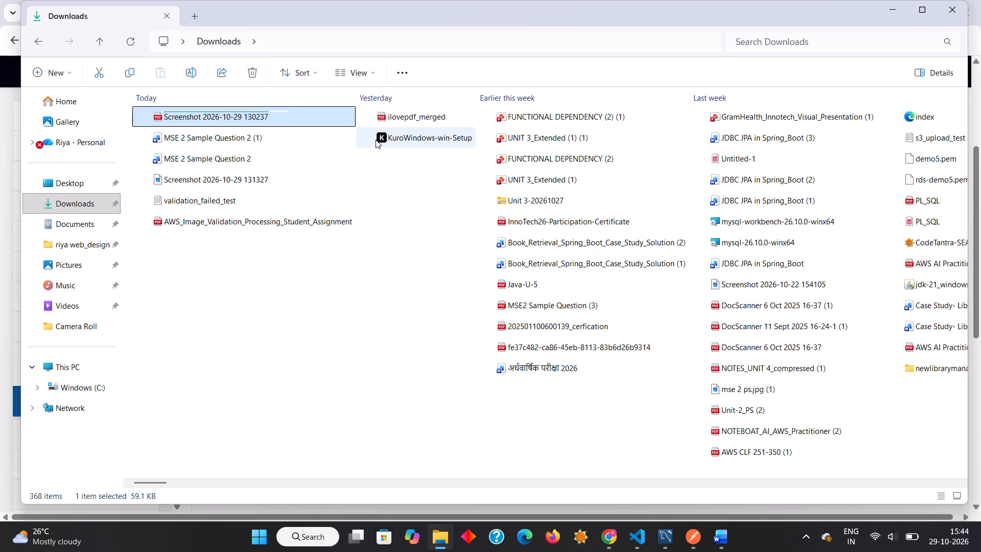
{"action": "left_click", "coordinate": [276, 116]}
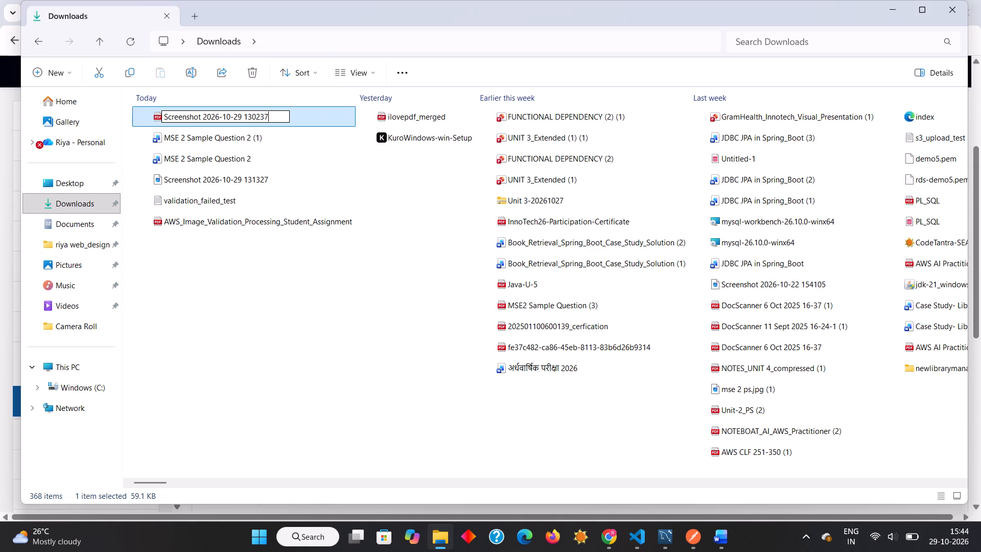
{"action": "left_click_drag", "start_coordinate": [276, 116], "coordinate": [150, 108]}
{"action": "key", "text": "BackSpace"}
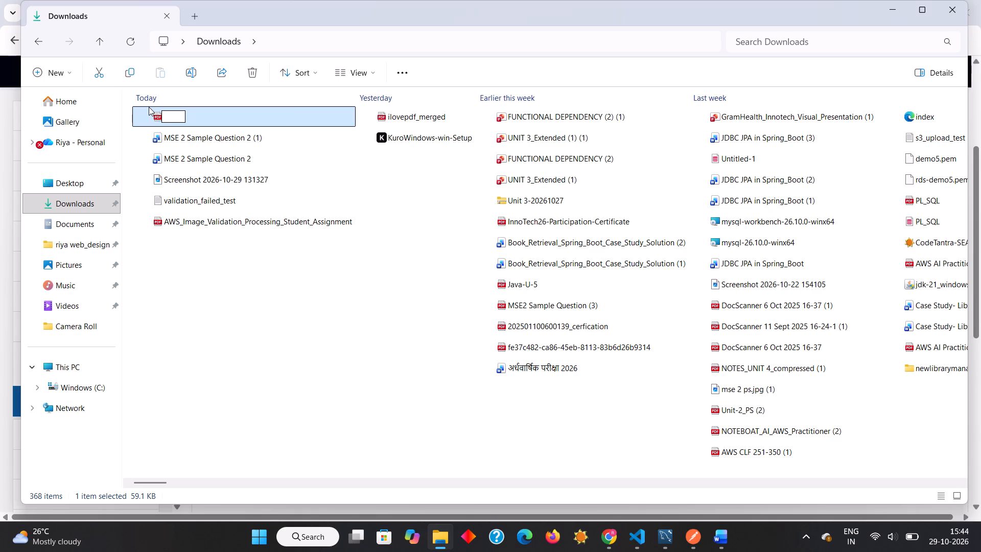
{"action": "key", "text": "1"}
{"action": "key", "text": "3"}
{"action": "key", "text": "9"}
{"action": "type", "text": "-c"}
{"action": "key", "text": "Return"}
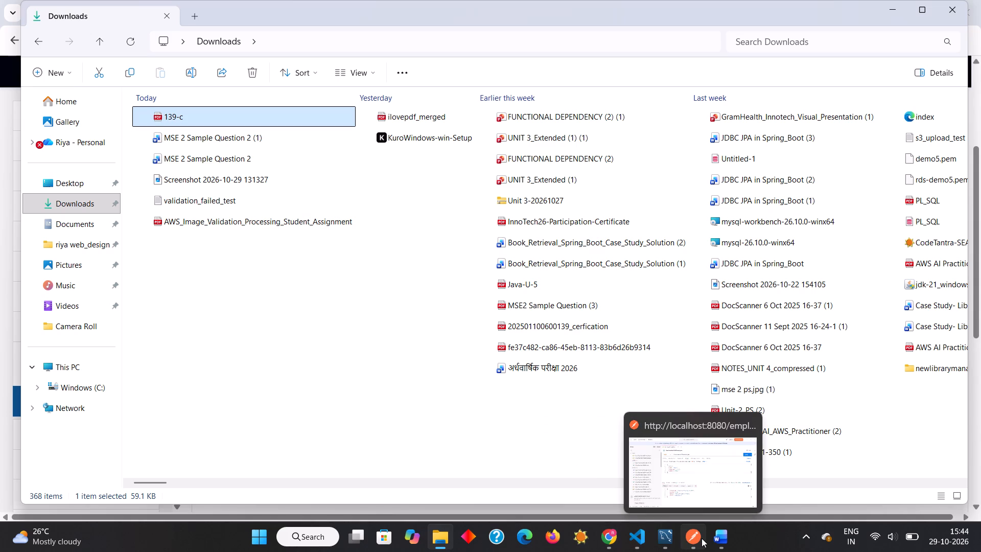
Switch back to Chrome and upload 139-c.pdf from Downloads to the assignment's file submissions.
{"action": "left_click", "coordinate": [609, 537]}
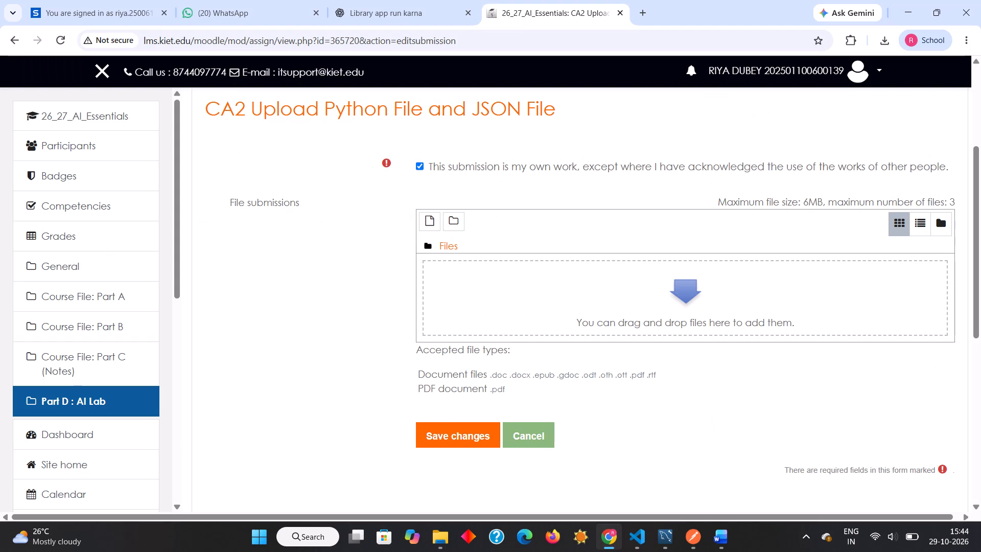
{"action": "left_click", "coordinate": [431, 217]}
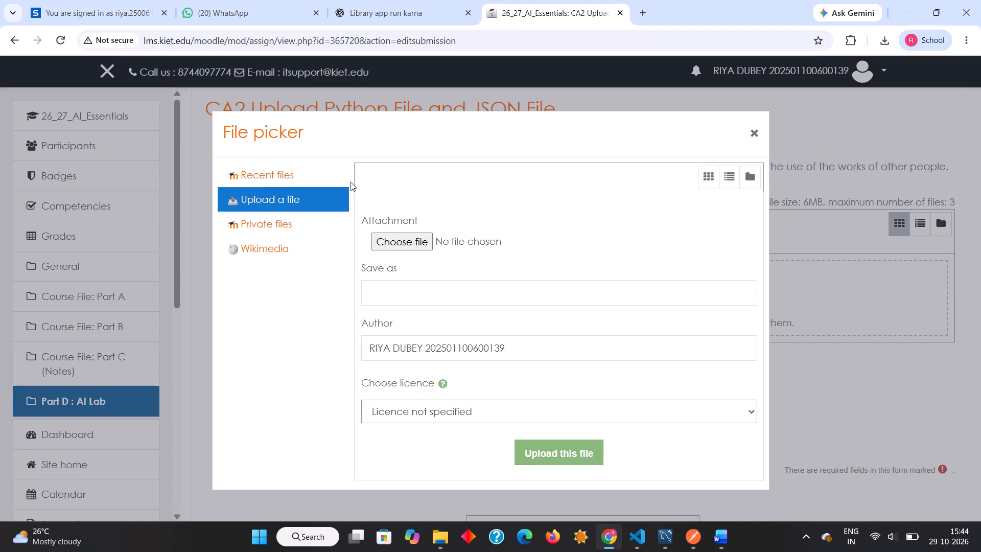
{"action": "left_click", "coordinate": [396, 245]}
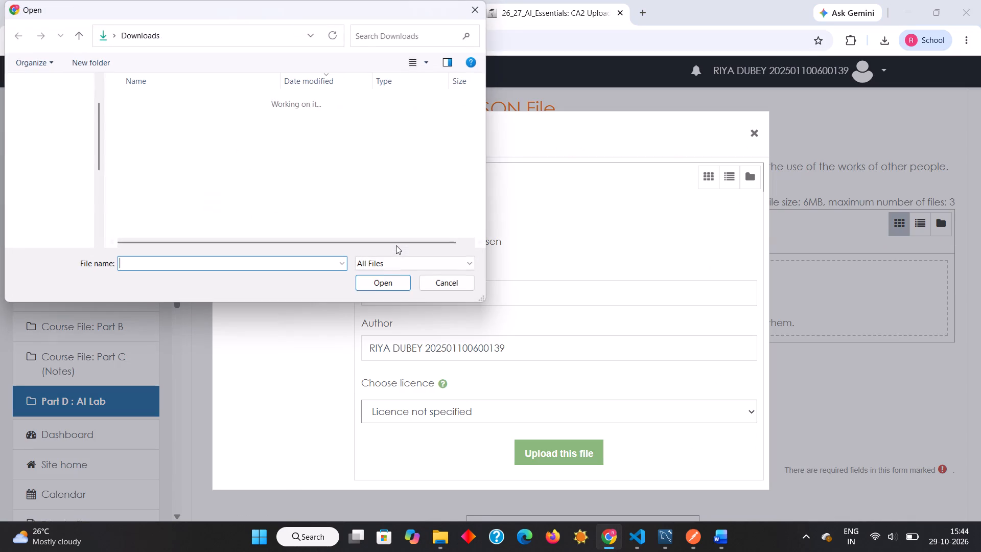
{"action": "left_click", "coordinate": [187, 120]}
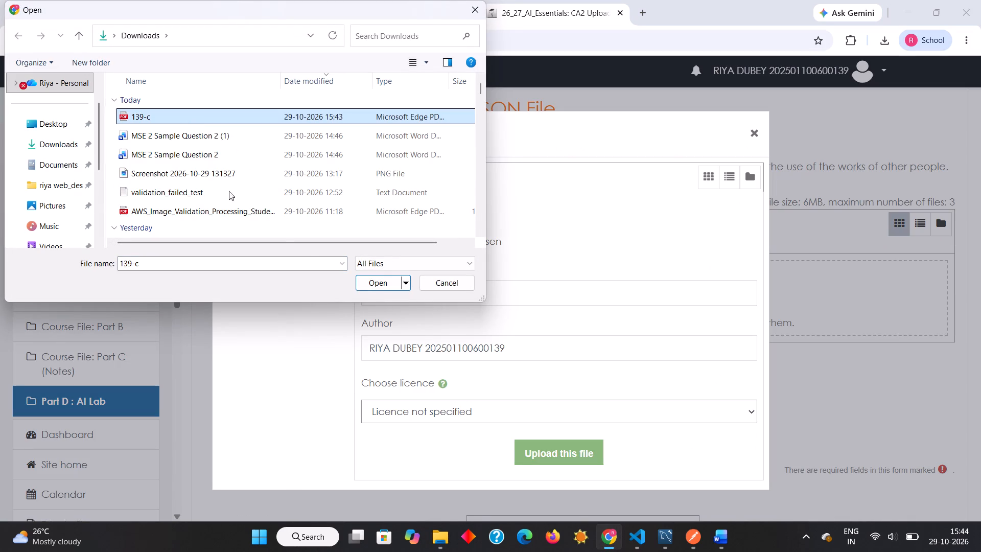
{"action": "left_click", "coordinate": [371, 288]}
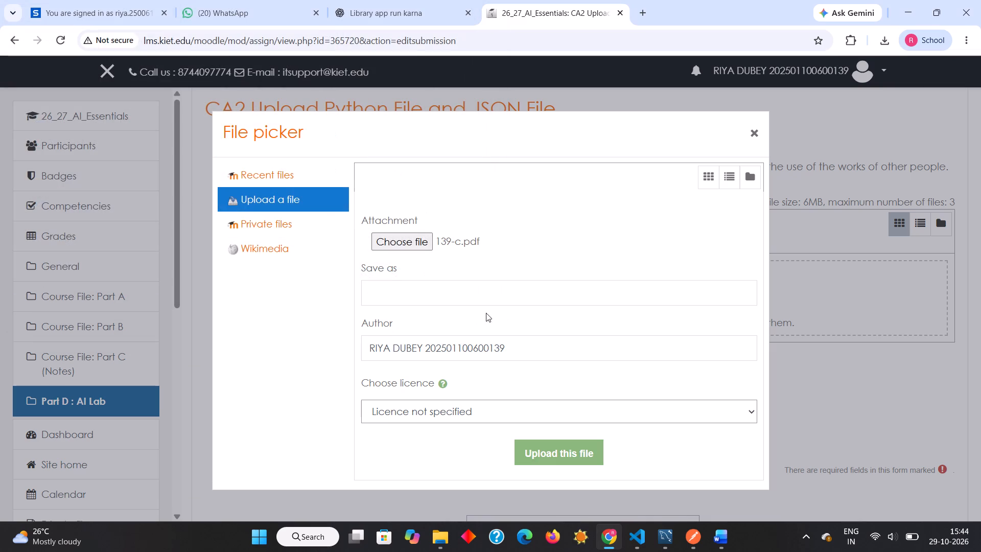
{"action": "left_click", "coordinate": [545, 454]}
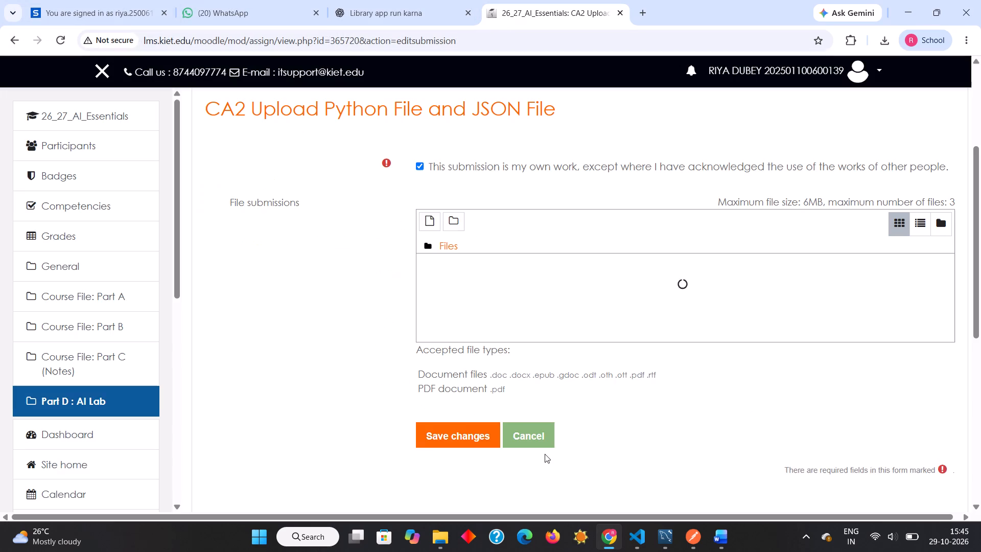
Save the submission of the CA2 Upload Python File and JSON File assignment and check its submission status page.
{"action": "left_click", "coordinate": [466, 445]}
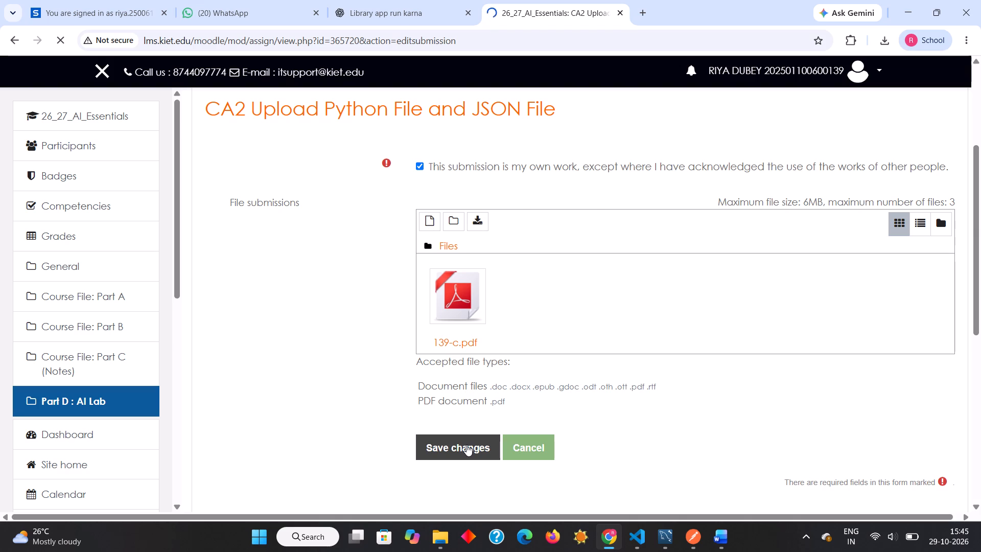
{"action": "scroll", "coordinate": [460, 395], "scroll_direction": "down", "scroll_amount": 3}
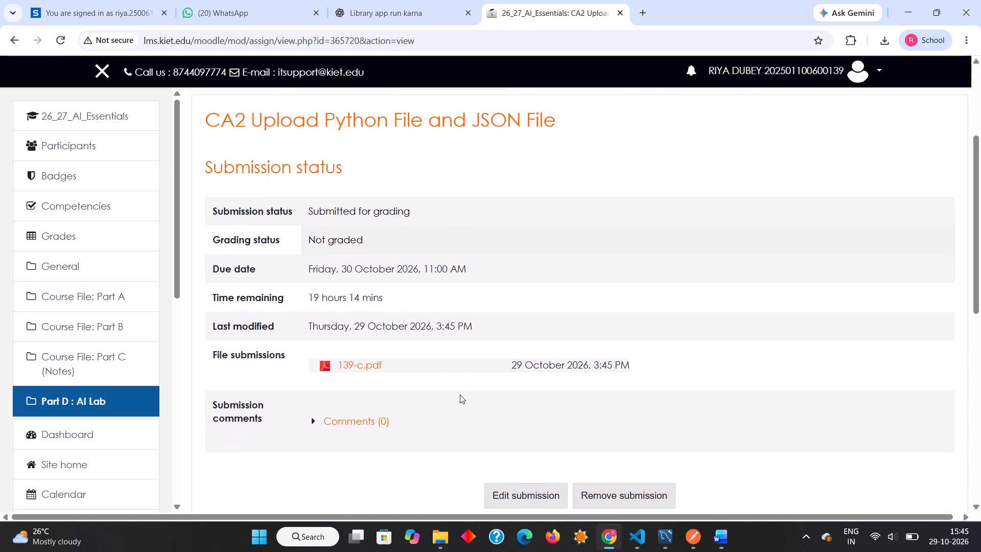
{"action": "scroll", "coordinate": [460, 395], "scroll_direction": "down", "scroll_amount": 1}
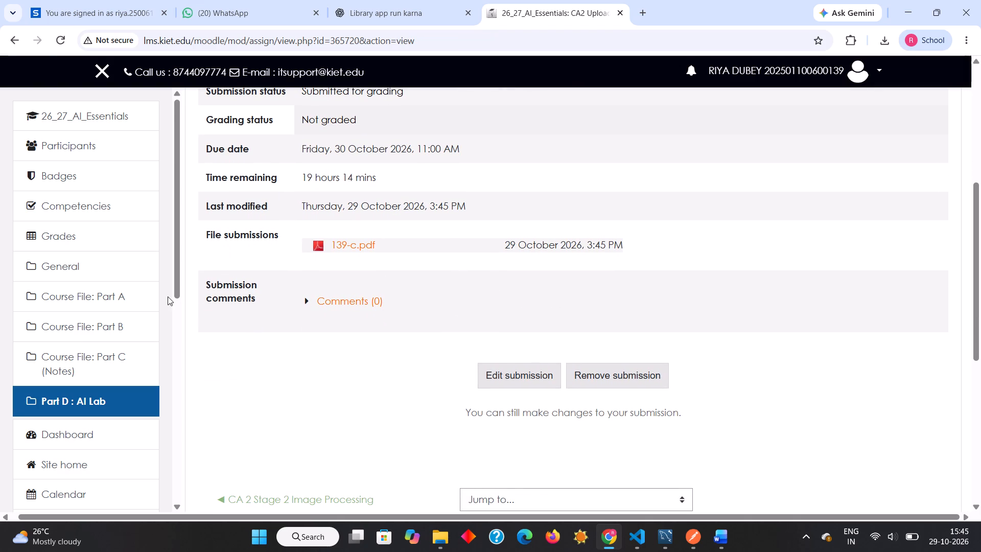
Return to the course page, open the CA 2 Stage 1 Image Valdation assignment under Part D : AI Lab, and review its instructions and submission status.
{"action": "left_click", "coordinate": [85, 373]}
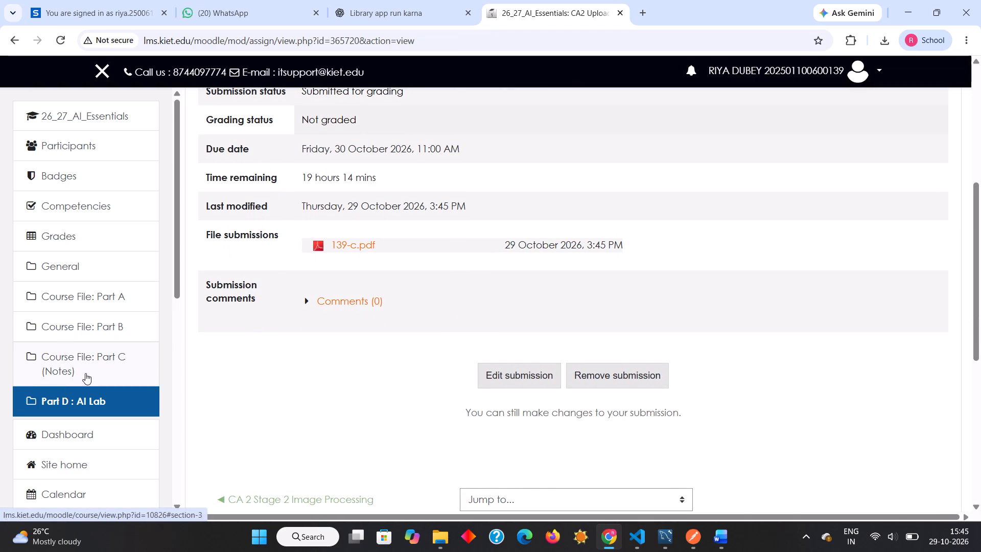
{"action": "scroll", "coordinate": [256, 442], "scroll_direction": "down", "scroll_amount": 2}
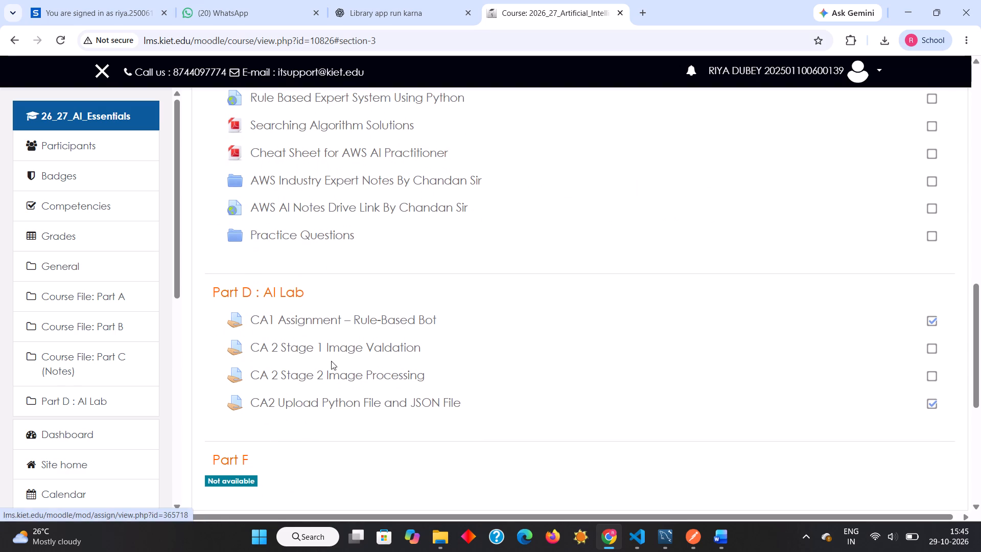
{"action": "left_click", "coordinate": [348, 355]}
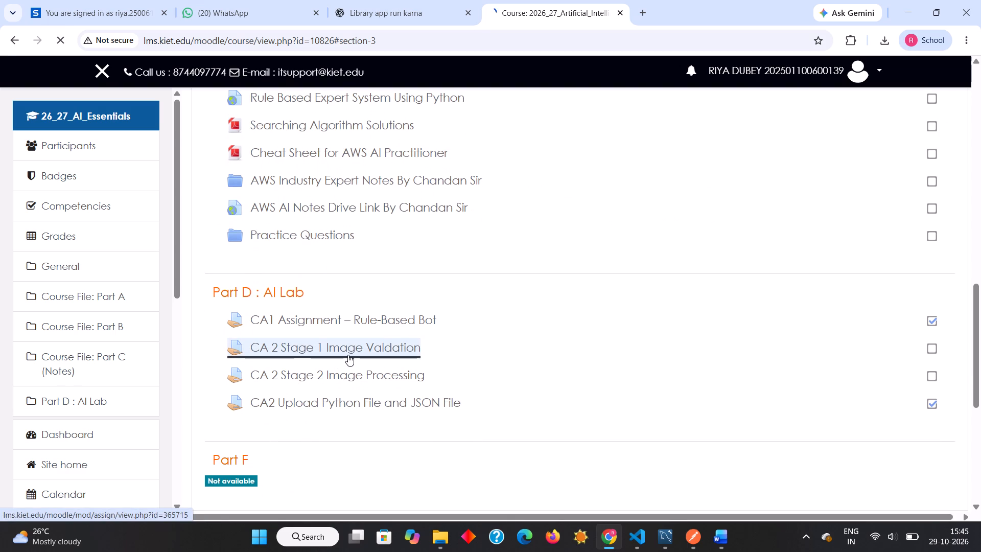
{"action": "scroll", "coordinate": [407, 292], "scroll_direction": "down", "scroll_amount": 2}
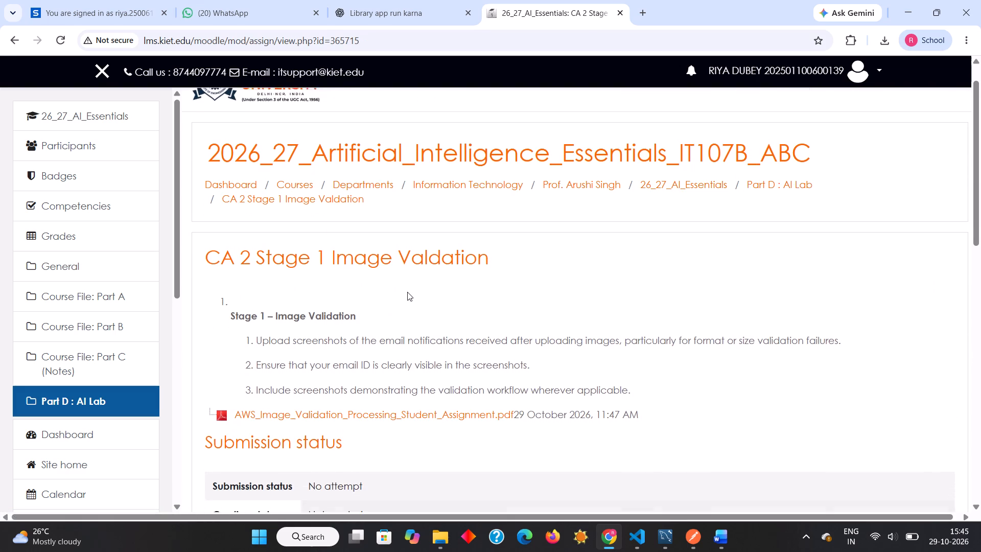
{"action": "scroll", "coordinate": [407, 292], "scroll_direction": "down", "scroll_amount": 2}
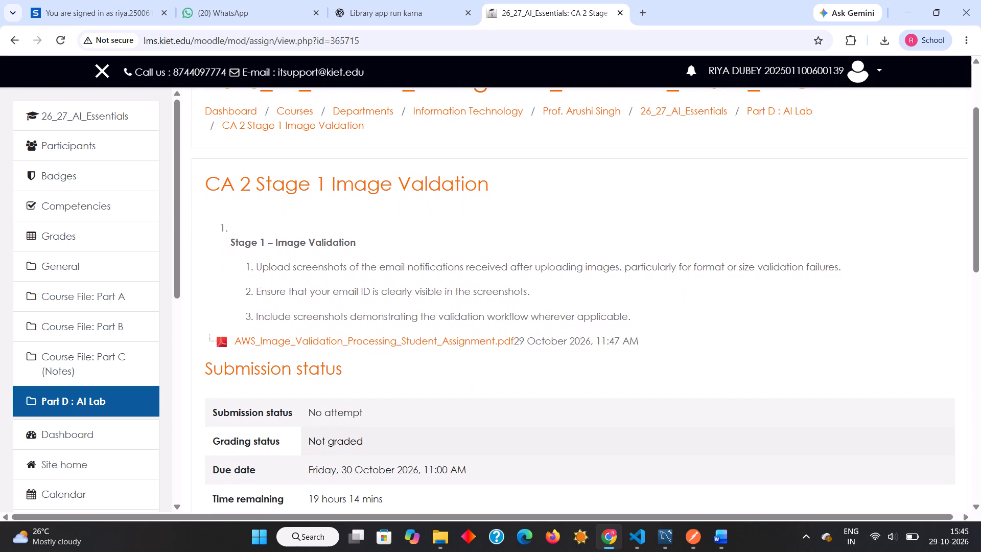
{"action": "scroll", "coordinate": [407, 292], "scroll_direction": "down", "scroll_amount": 2}
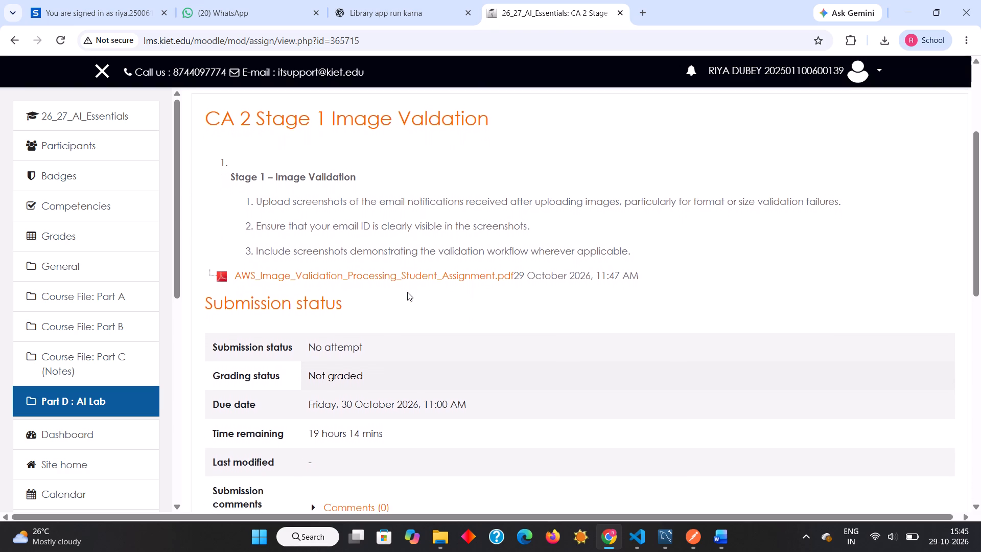
{"action": "scroll", "coordinate": [407, 292], "scroll_direction": "down", "scroll_amount": 3}
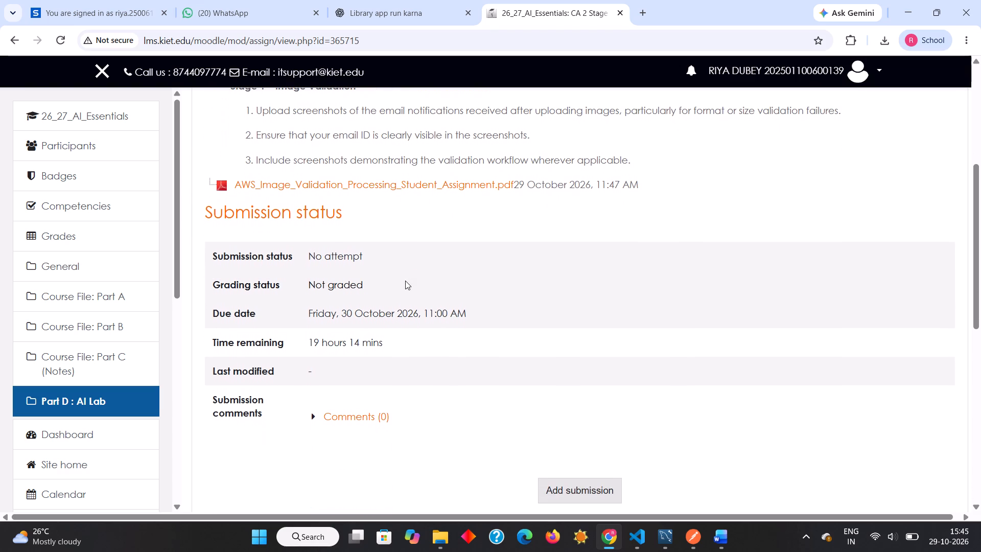
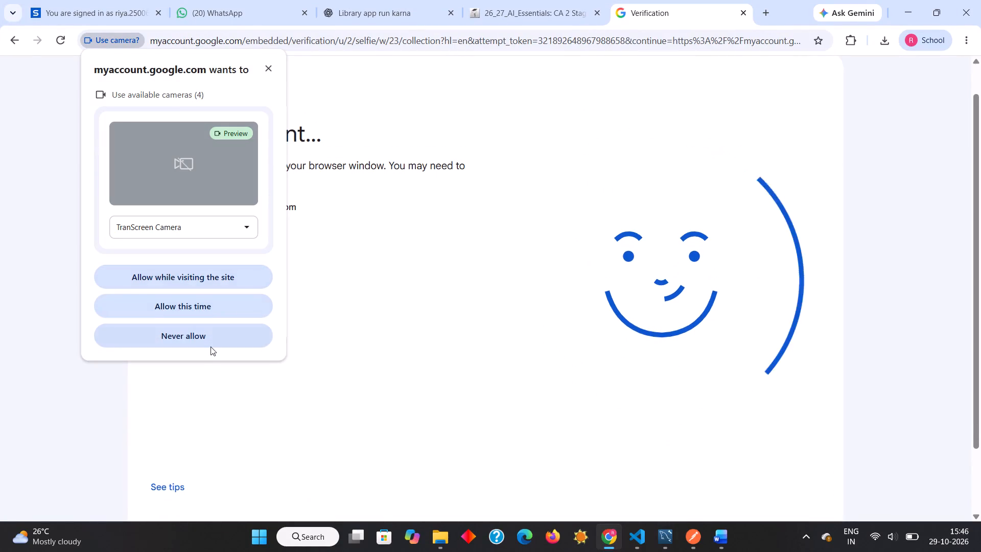
Deny myaccount.google.com camera access permanently on the Google selfie verification page.
{"action": "left_click", "coordinate": [216, 339]}
{"action": "scroll", "coordinate": [196, 428], "scroll_direction": "down", "scroll_amount": 1}
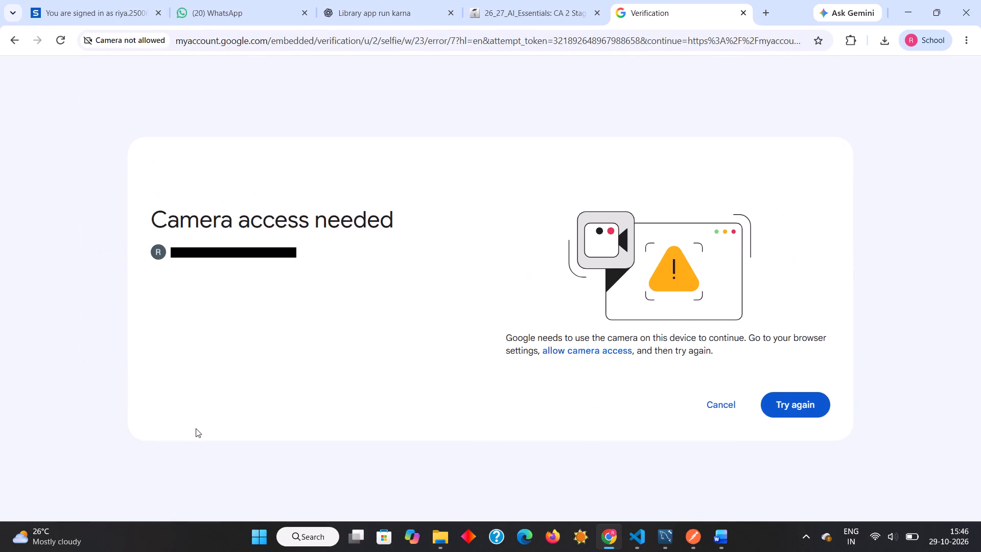
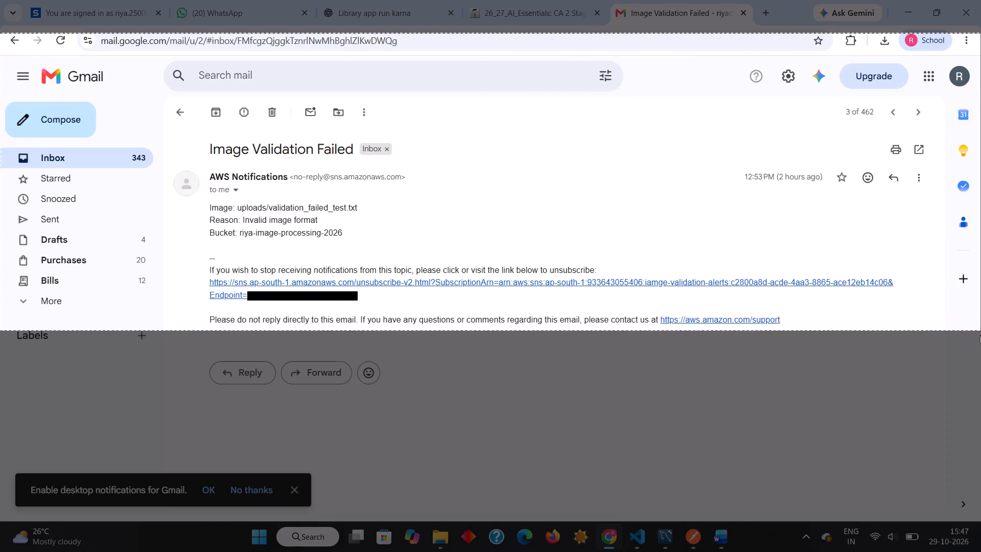
Extend the screenshot selection to frame the whole Image Validation Failed email, ending just below its reply options and excluding the desktop notification prompt.
{"action": "left_click_drag", "start_coordinate": [980, 335], "coordinate": [980, 485]}
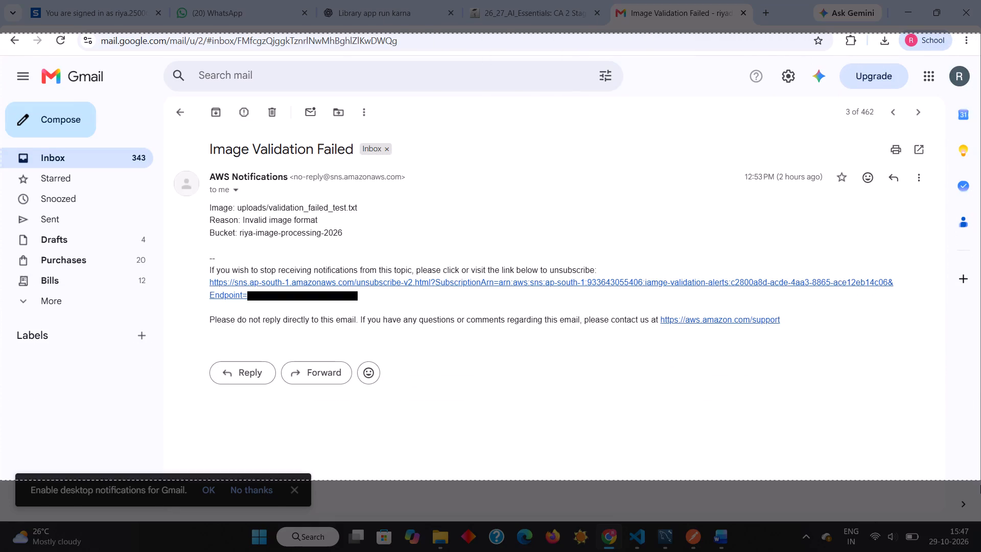
{"action": "left_click_drag", "start_coordinate": [980, 485], "coordinate": [980, 427]}
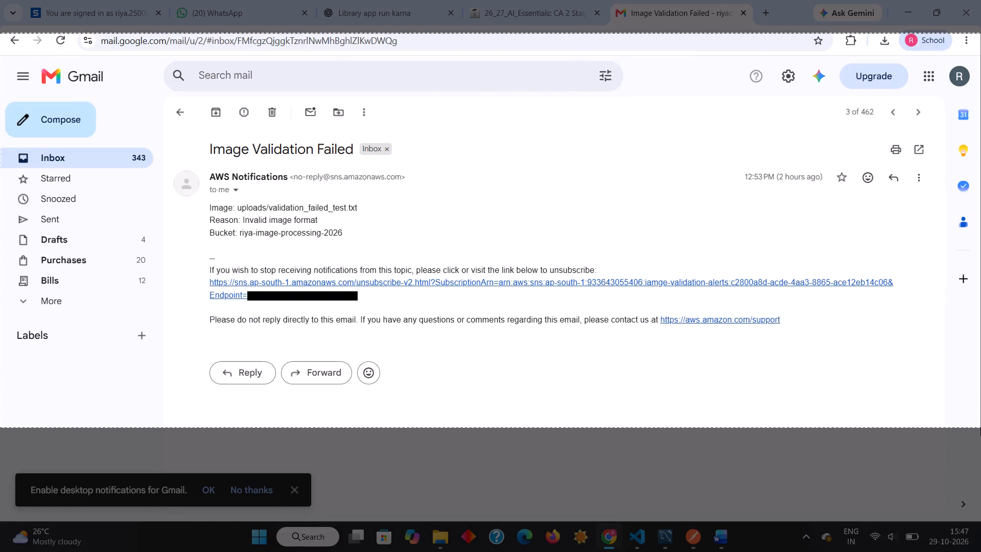
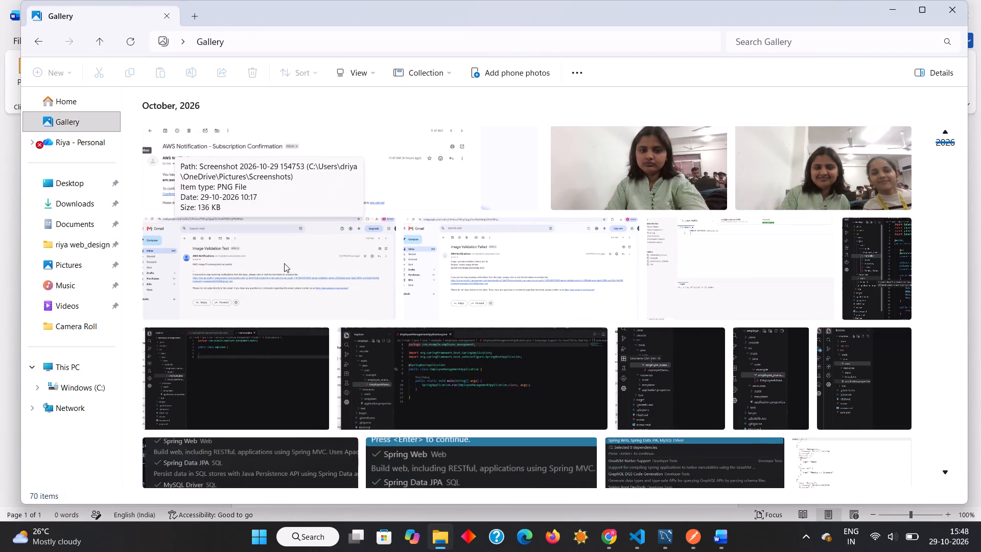
Copy the Image Validation Failed email screenshot from the Gallery and paste it into the blank Word document Document1.
{"action": "right_click", "coordinate": [433, 286]}
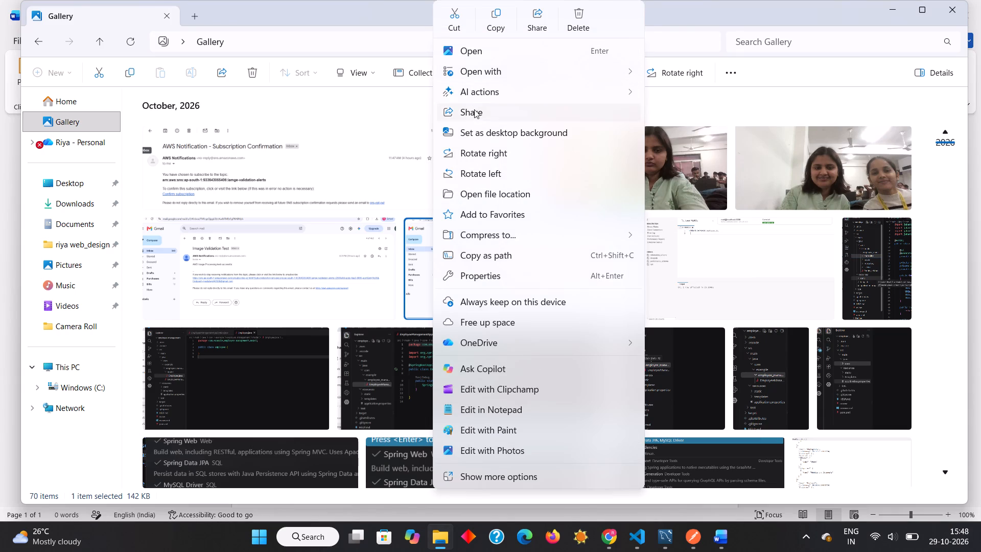
{"action": "left_click", "coordinate": [494, 28]}
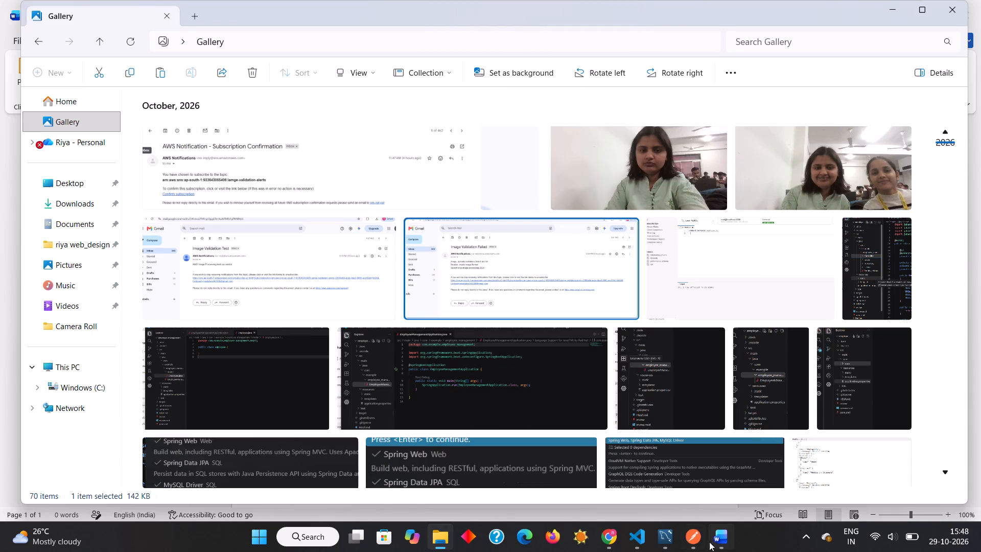
{"action": "left_click", "coordinate": [714, 542]}
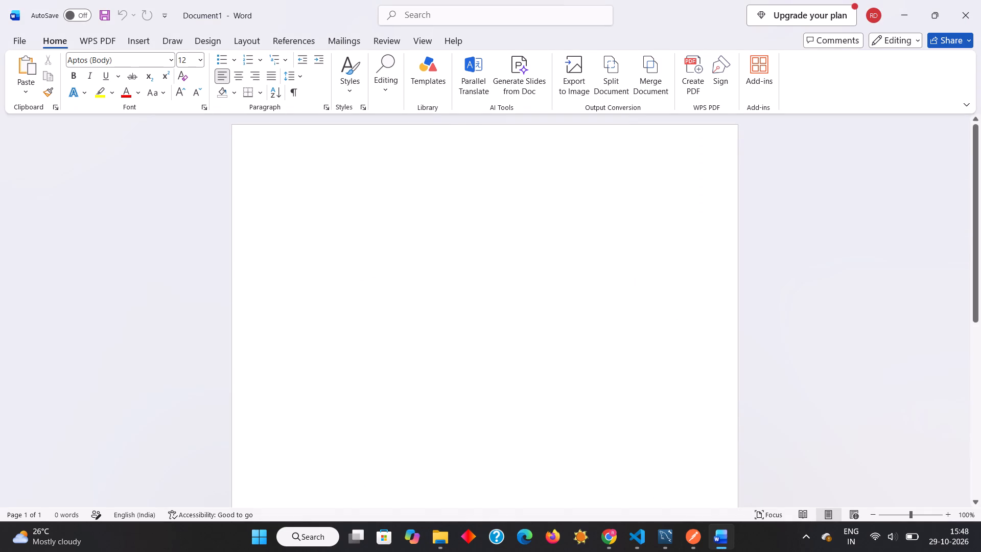
{"action": "key", "text": "ctrl+v"}
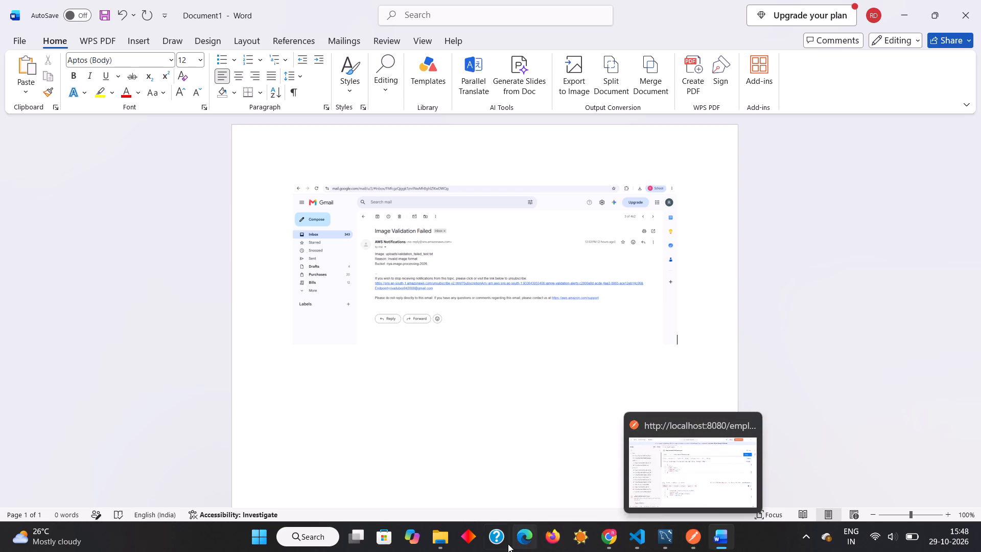
Switch back to the File Explorer Gallery and copy the AWS Notification - Subscription Confirmation email screenshot.
{"action": "left_click", "coordinate": [438, 541]}
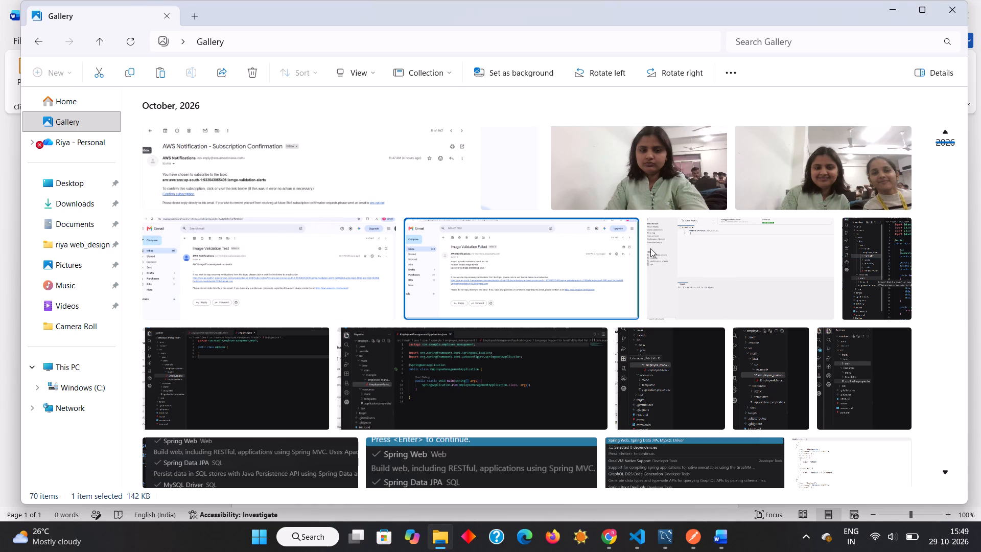
{"action": "right_click", "coordinate": [263, 173]}
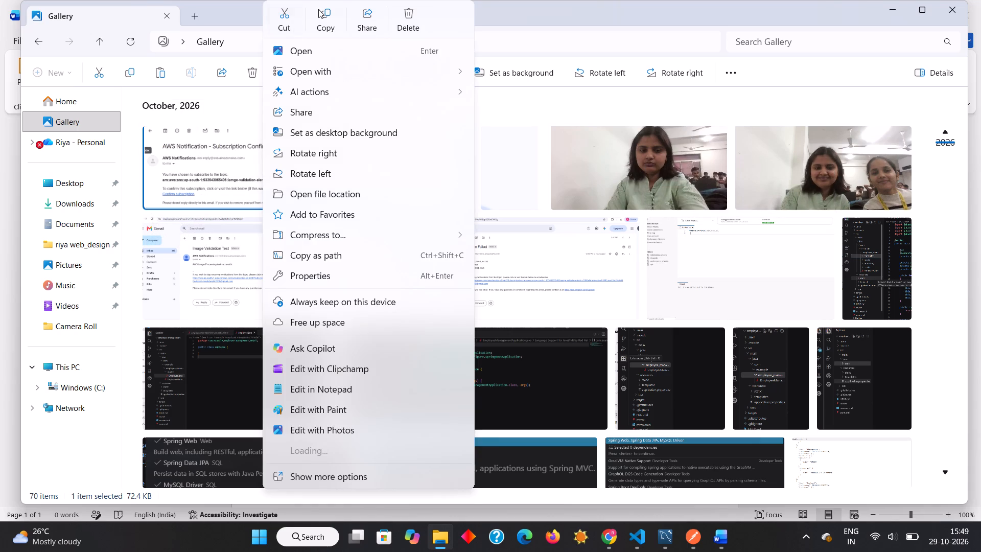
Copy the AWS Notification - Subscription Confirmation email screenshot from the Gallery.
{"action": "left_click", "coordinate": [328, 12]}
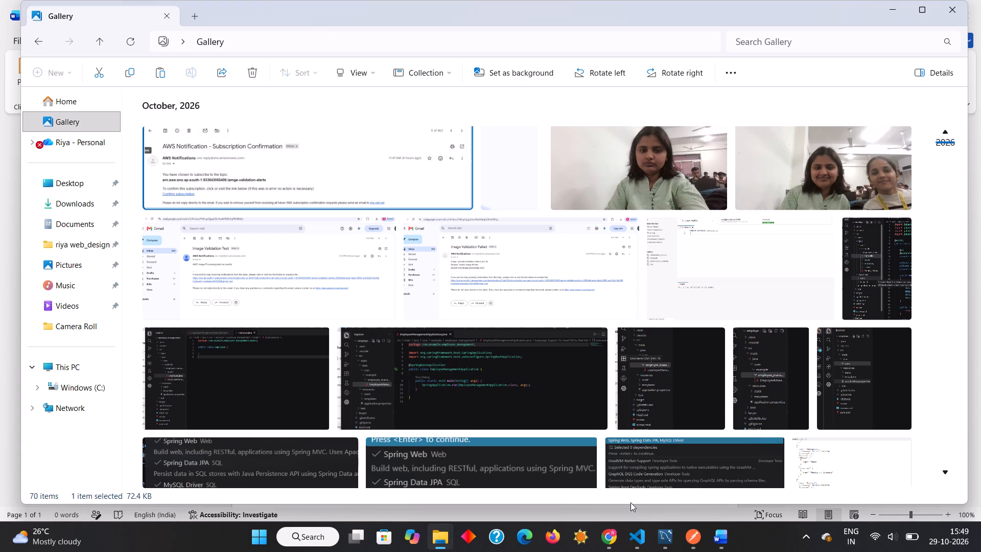
Switch to Word and paste the copied Subscription Confirmation email screenshot into the document, directly above the Image Validation Failed screenshot.
{"action": "left_click", "coordinate": [718, 539]}
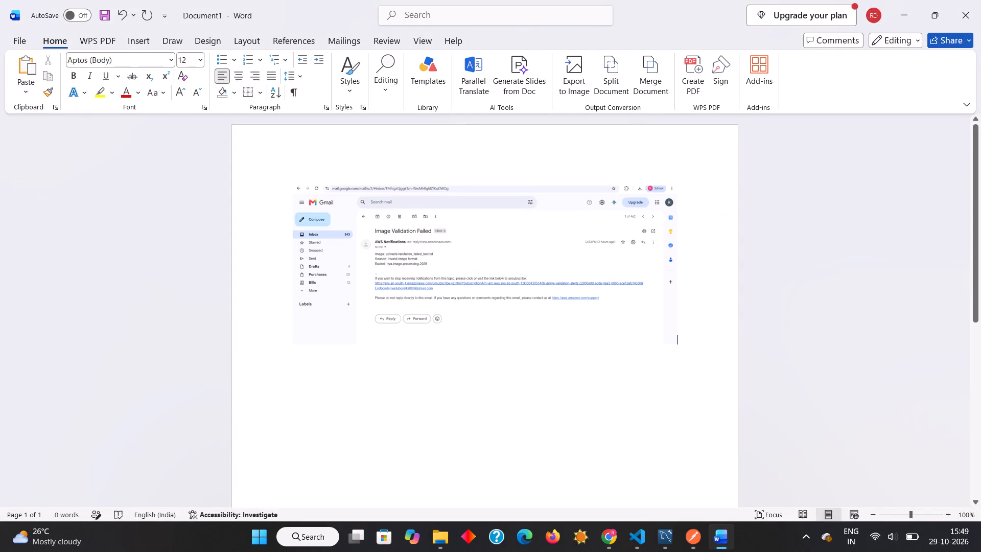
{"action": "left_click", "coordinate": [393, 366]}
{"action": "scroll", "coordinate": [393, 366], "scroll_direction": "down", "scroll_amount": 1}
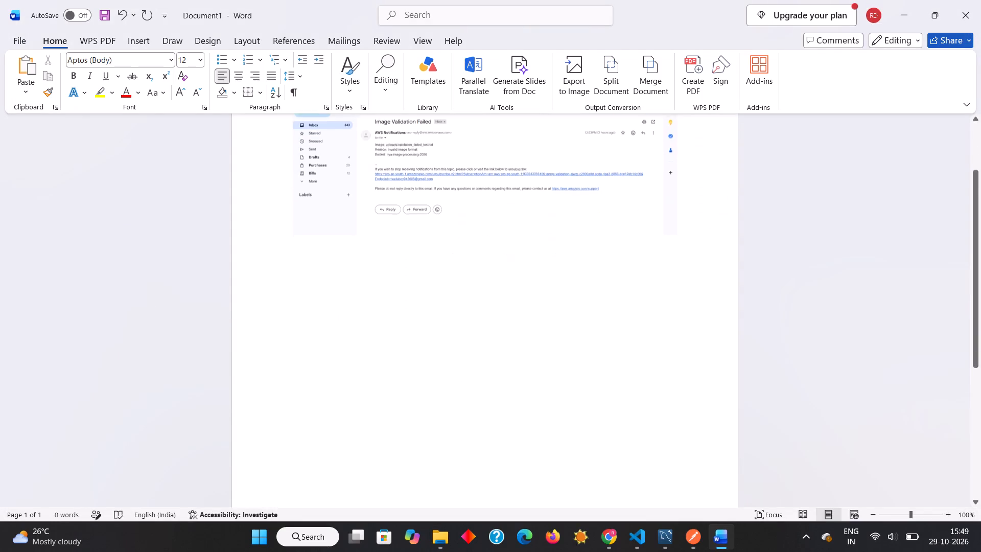
{"action": "scroll", "coordinate": [393, 366], "scroll_direction": "down", "scroll_amount": 1}
{"action": "left_click", "coordinate": [393, 366]}
{"action": "left_click", "coordinate": [393, 366]}
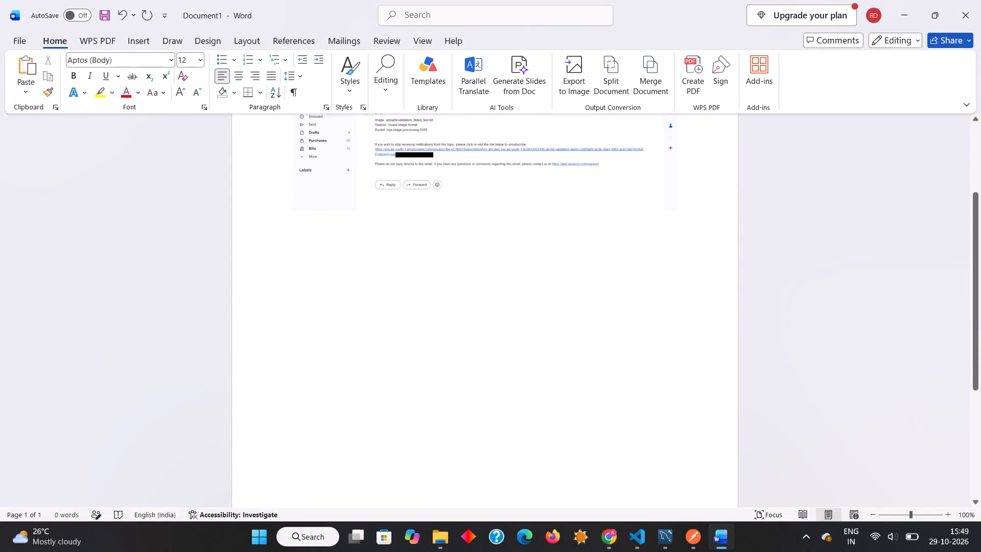
{"action": "key", "text": "ctrl+v"}
{"action": "scroll", "coordinate": [384, 285], "scroll_direction": "up", "scroll_amount": 4}
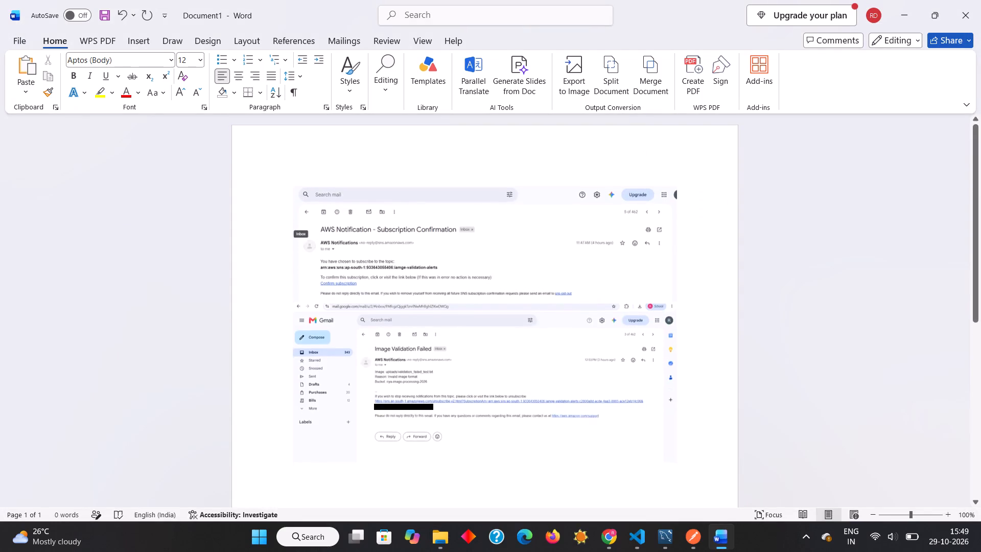
{"action": "scroll", "coordinate": [384, 285], "scroll_direction": "down", "scroll_amount": 1}
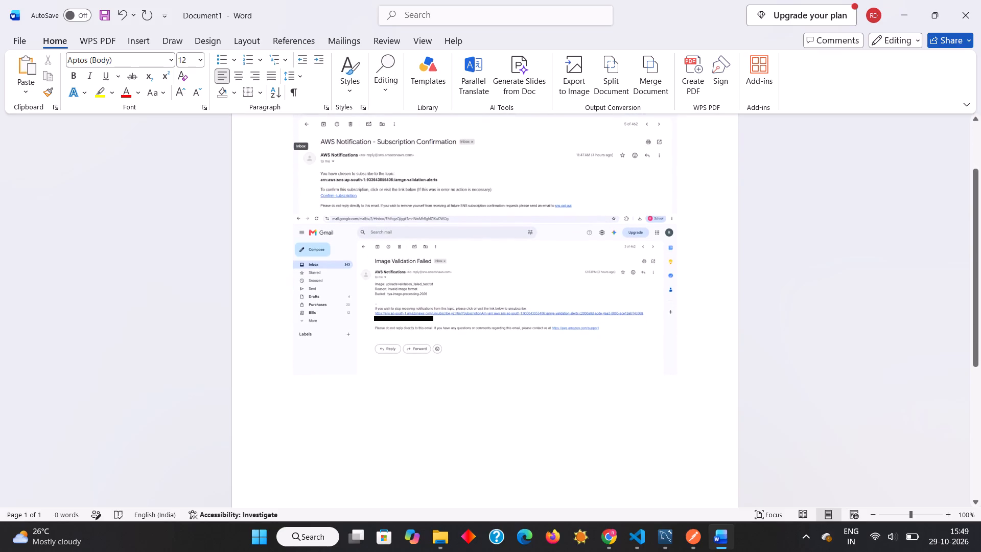
{"action": "scroll", "coordinate": [384, 285], "scroll_direction": "down", "scroll_amount": 2}
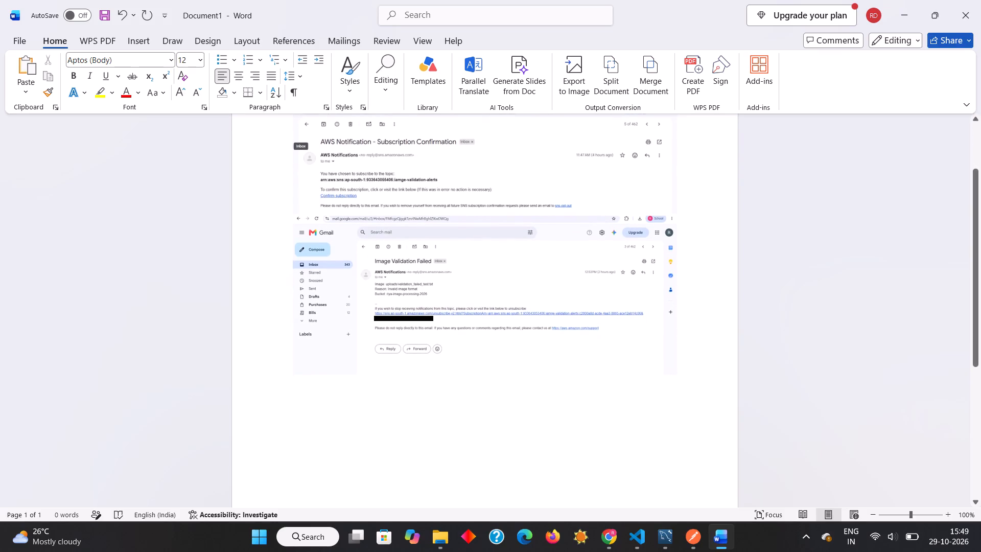
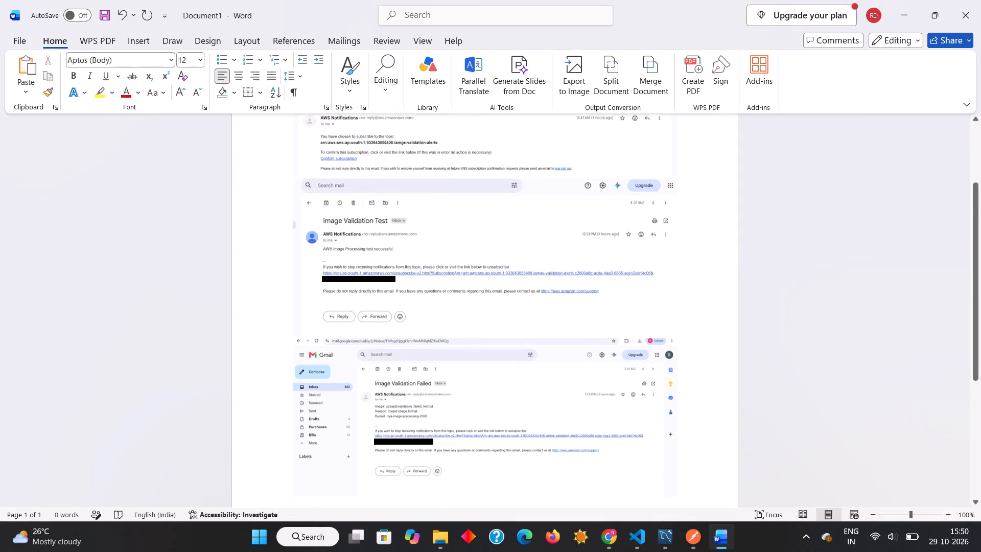
Turn on AutoSave for the document, saving it to OneDrive - Personal under the name Document1.
{"action": "scroll", "coordinate": [366, 333], "scroll_direction": "down", "scroll_amount": 2}
{"action": "scroll", "coordinate": [366, 333], "scroll_direction": "up", "scroll_amount": 2}
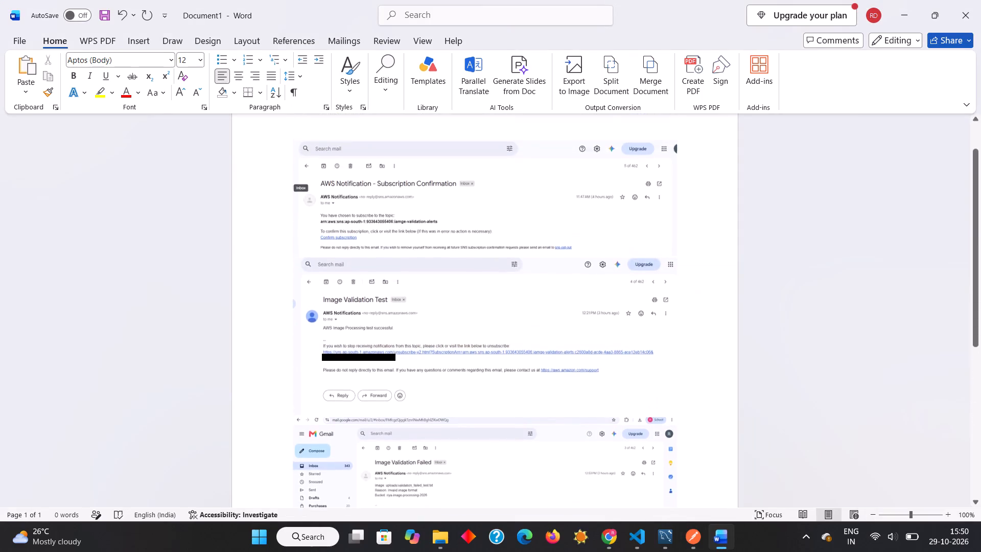
{"action": "scroll", "coordinate": [366, 333], "scroll_direction": "down", "scroll_amount": 3}
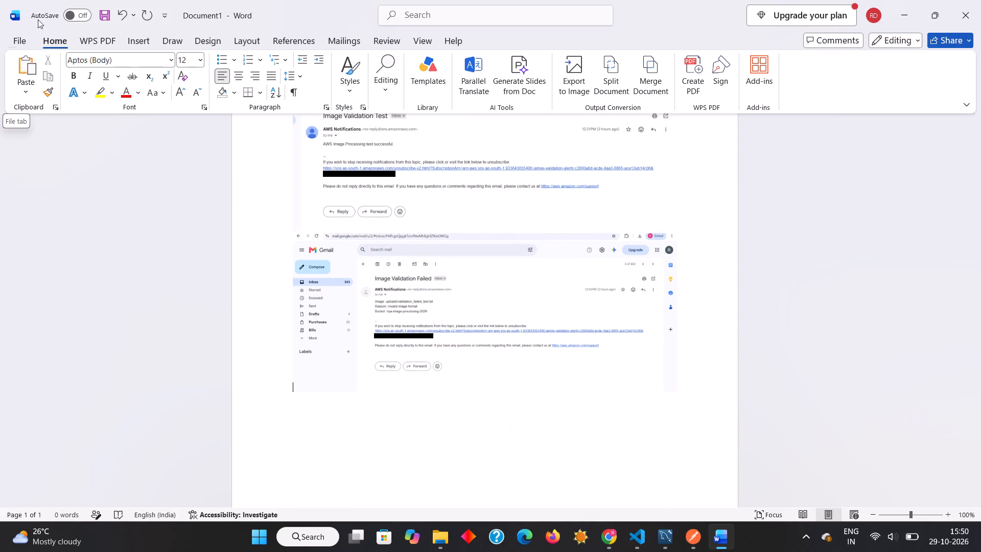
{"action": "left_click", "coordinate": [72, 15]}
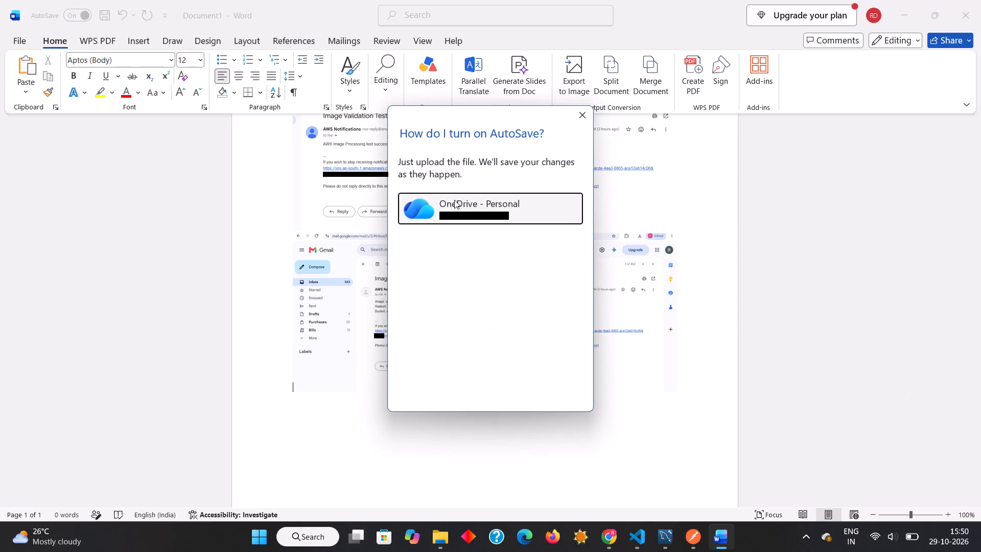
{"action": "left_click", "coordinate": [462, 205]}
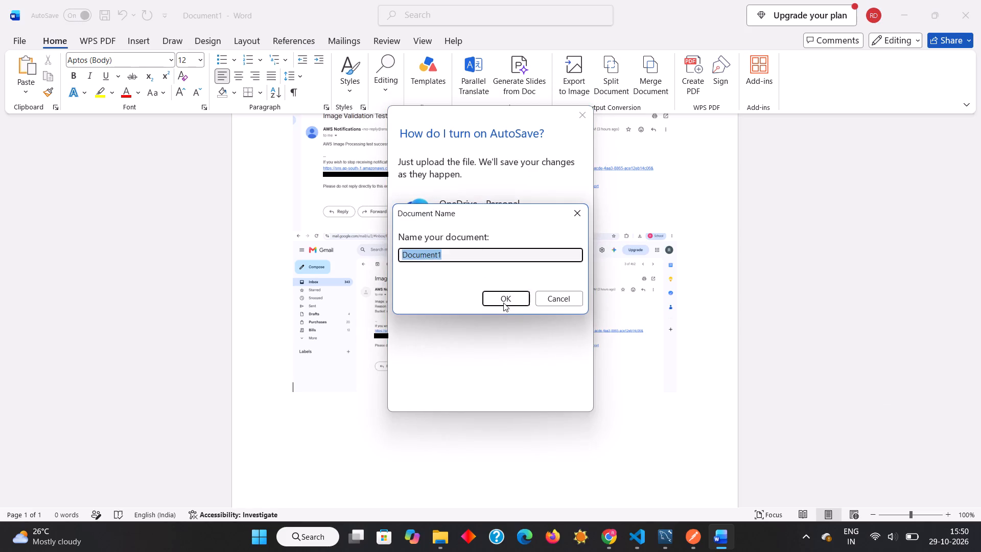
{"action": "left_click", "coordinate": [503, 302]}
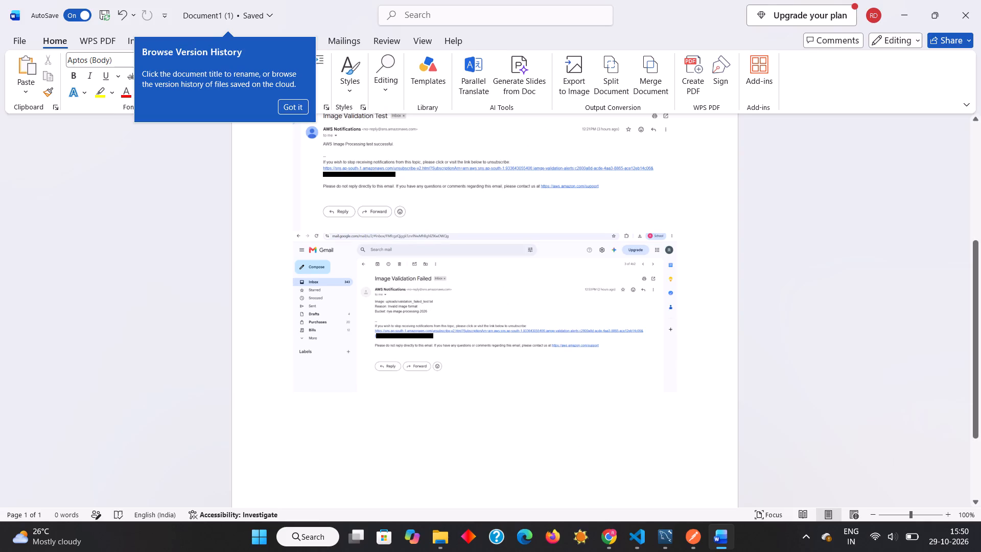
{"action": "left_click", "coordinate": [302, 110]}
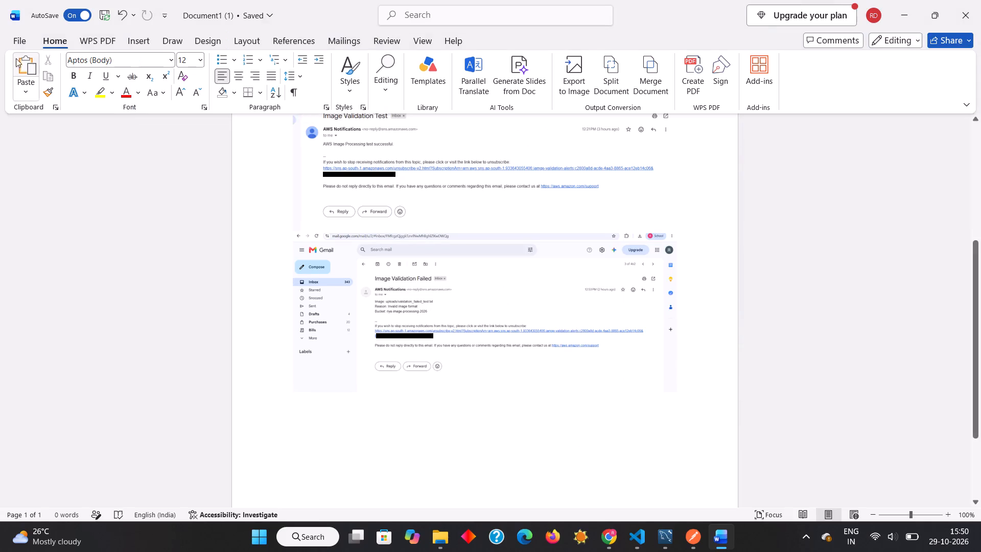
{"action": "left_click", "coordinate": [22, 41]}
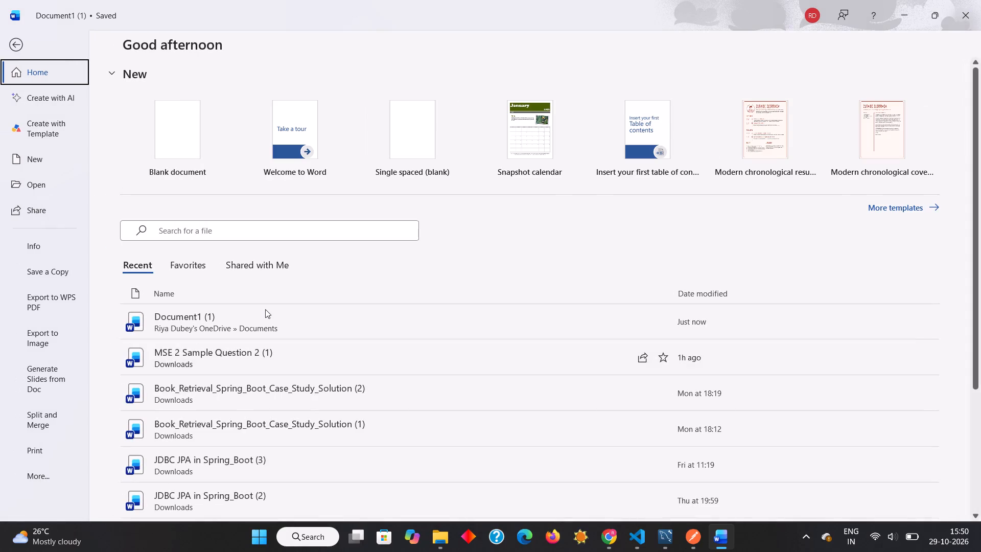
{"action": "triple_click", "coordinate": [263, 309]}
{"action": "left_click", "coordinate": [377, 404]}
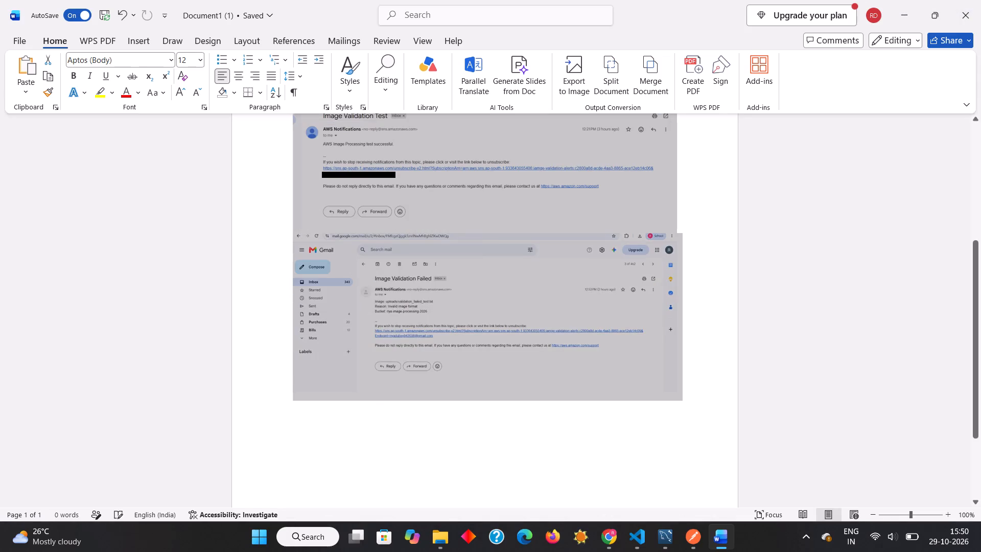
Stretch the Image Validation Failed email screenshot vertically to about 9.95 cm high, keeping its width.
{"action": "scroll", "coordinate": [377, 404], "scroll_direction": "up", "scroll_amount": 2}
{"action": "scroll", "coordinate": [377, 404], "scroll_direction": "down", "scroll_amount": 2}
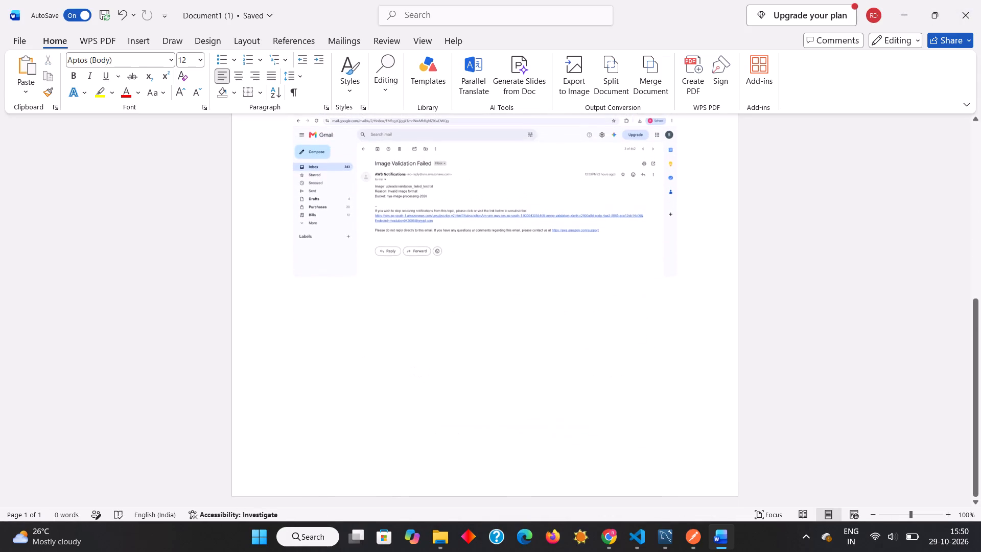
{"action": "left_click", "coordinate": [368, 256]}
{"action": "left_click_drag", "start_coordinate": [368, 256], "coordinate": [483, 283]}
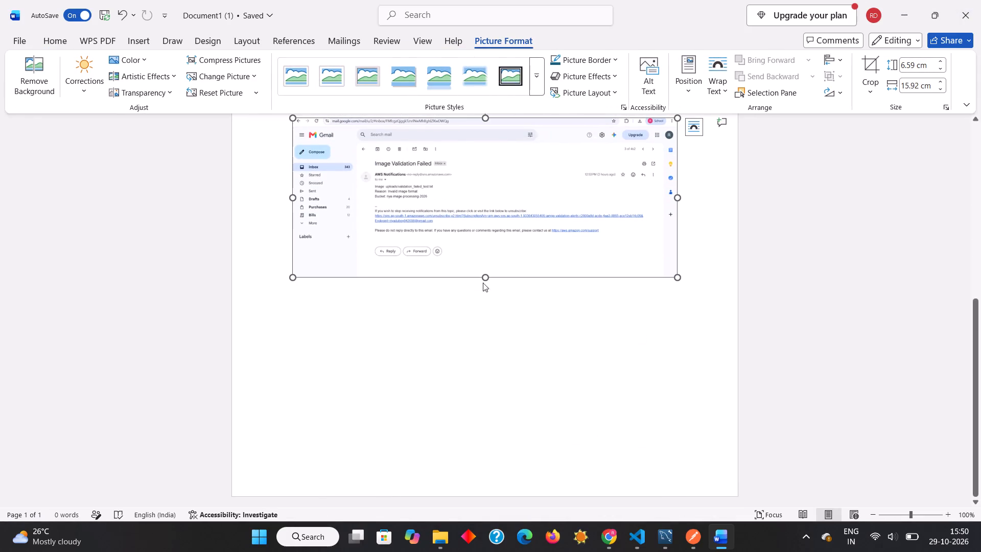
{"action": "left_click_drag", "start_coordinate": [483, 283], "coordinate": [486, 279]}
{"action": "left_click_drag", "start_coordinate": [486, 279], "coordinate": [492, 399]}
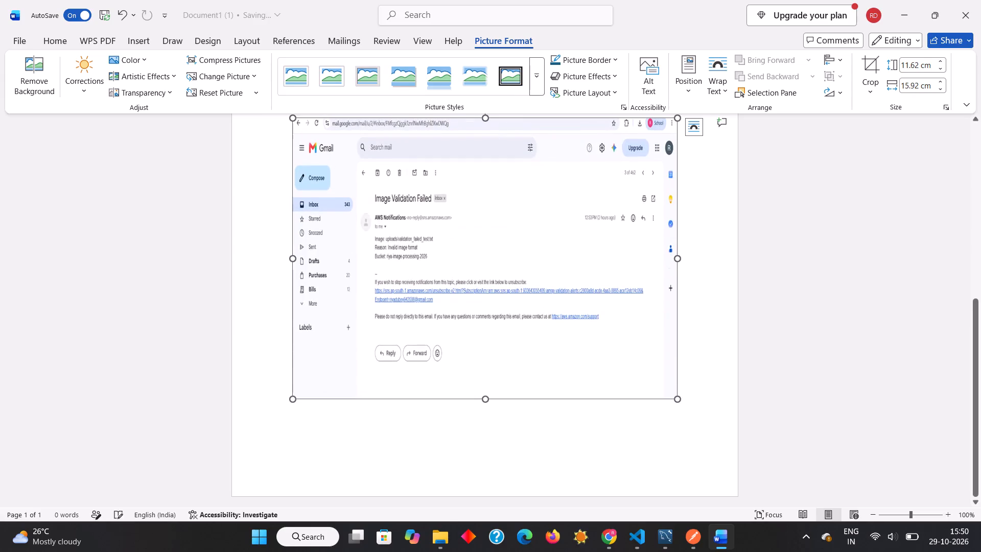
{"action": "left_click_drag", "start_coordinate": [484, 120], "coordinate": [483, 186]}
{"action": "left_click", "coordinate": [486, 119]}
{"action": "left_click_drag", "start_coordinate": [486, 119], "coordinate": [480, 137]}
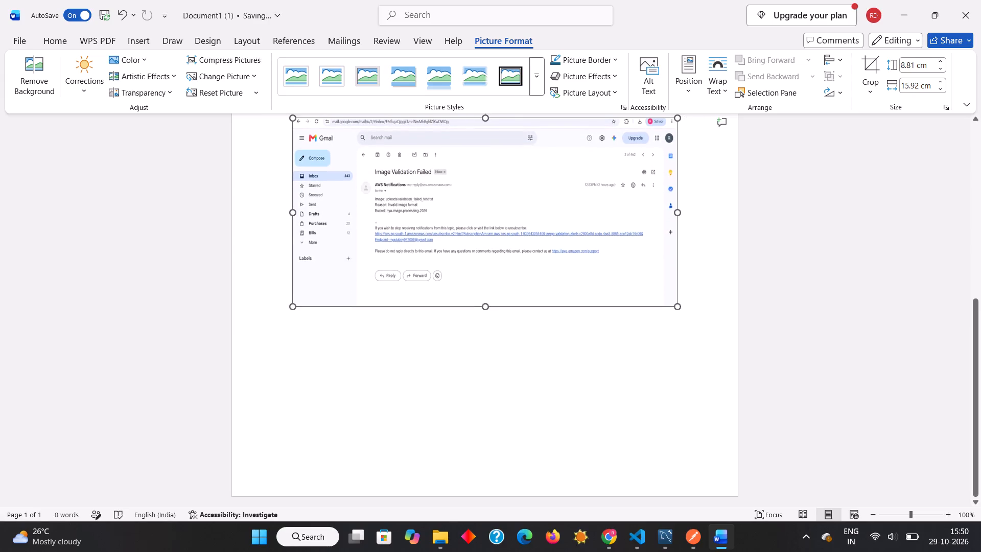
{"action": "left_click_drag", "start_coordinate": [480, 137], "coordinate": [477, 101]}
{"action": "scroll", "coordinate": [441, 220], "scroll_direction": "up", "scroll_amount": 3}
{"action": "scroll", "coordinate": [441, 220], "scroll_direction": "down", "scroll_amount": 1}
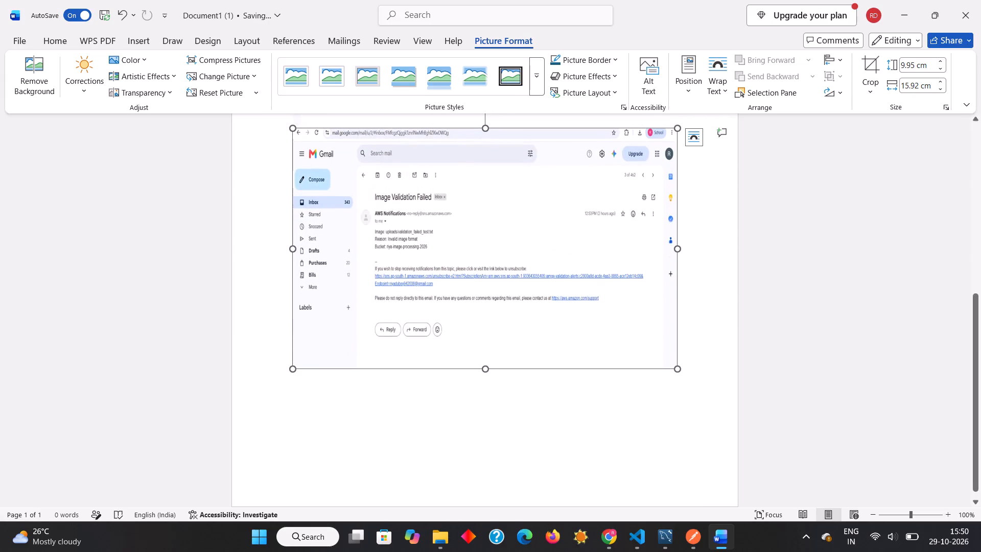
Review the layout of the three AWS notification email screenshots on the page.
{"action": "scroll", "coordinate": [441, 220], "scroll_direction": "down", "scroll_amount": 1}
{"action": "scroll", "coordinate": [249, 236], "scroll_direction": "up", "scroll_amount": 4}
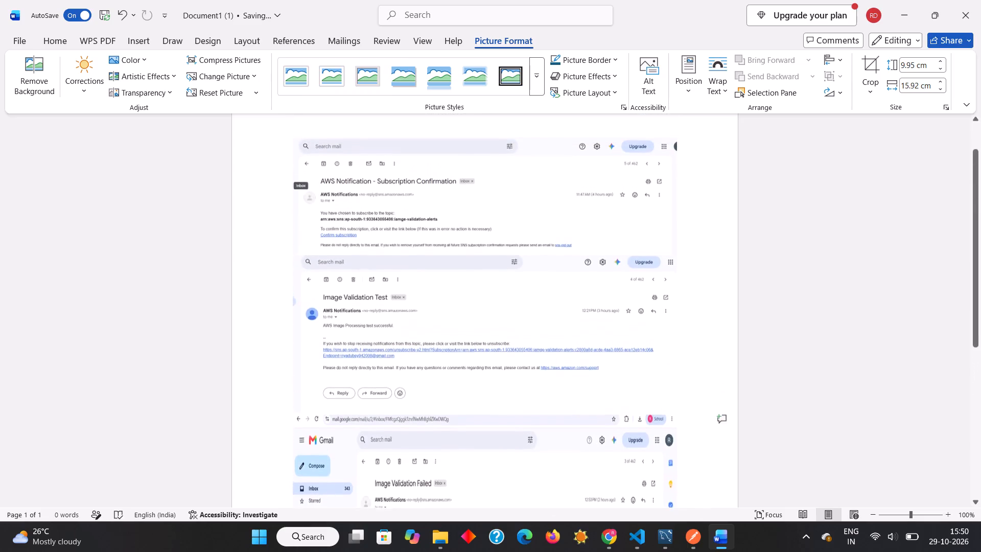
{"action": "left_click", "coordinate": [485, 211]}
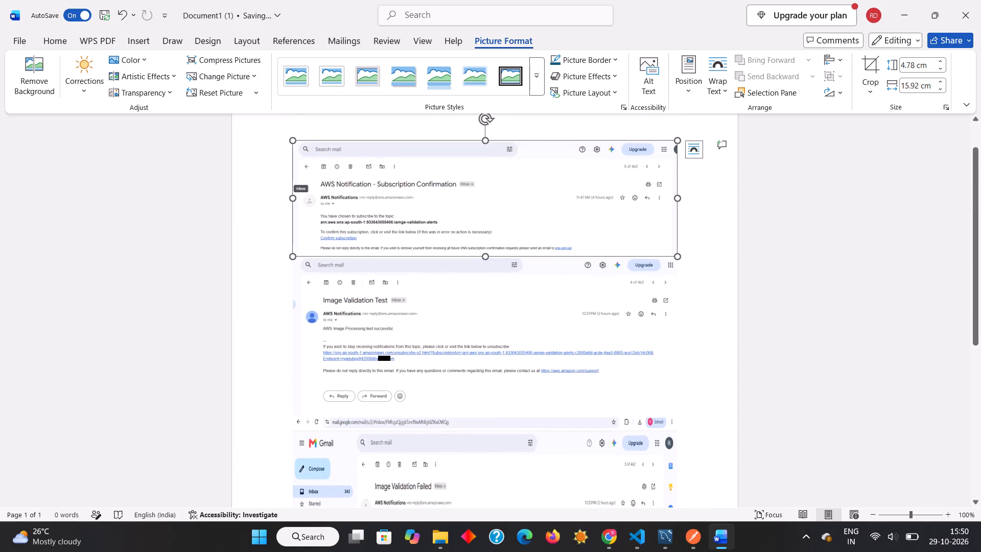
{"action": "scroll", "coordinate": [453, 346], "scroll_direction": "down", "scroll_amount": 3}
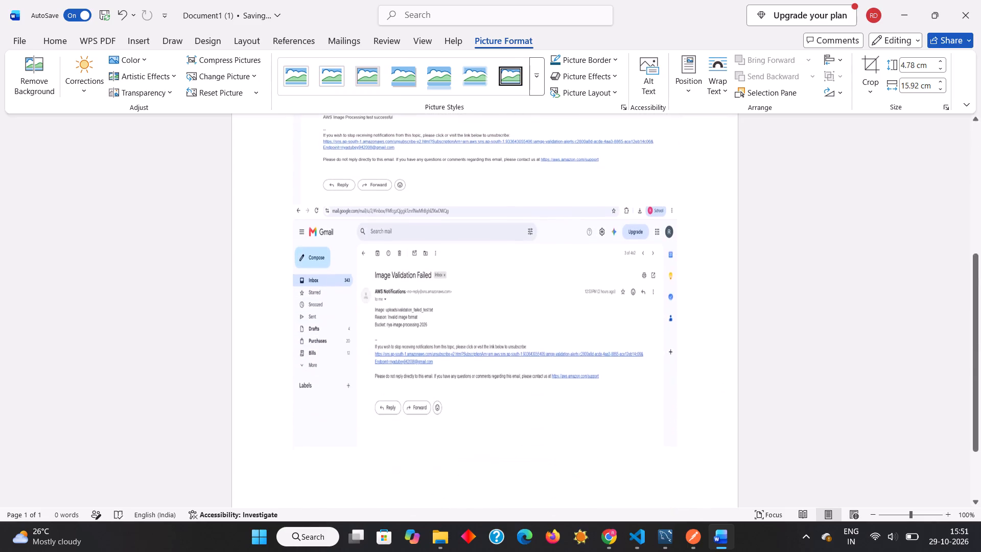
{"action": "scroll", "coordinate": [453, 346], "scroll_direction": "down", "scroll_amount": 1}
{"action": "left_click", "coordinate": [457, 456]}
{"action": "scroll", "coordinate": [457, 456], "scroll_direction": "down", "scroll_amount": 2}
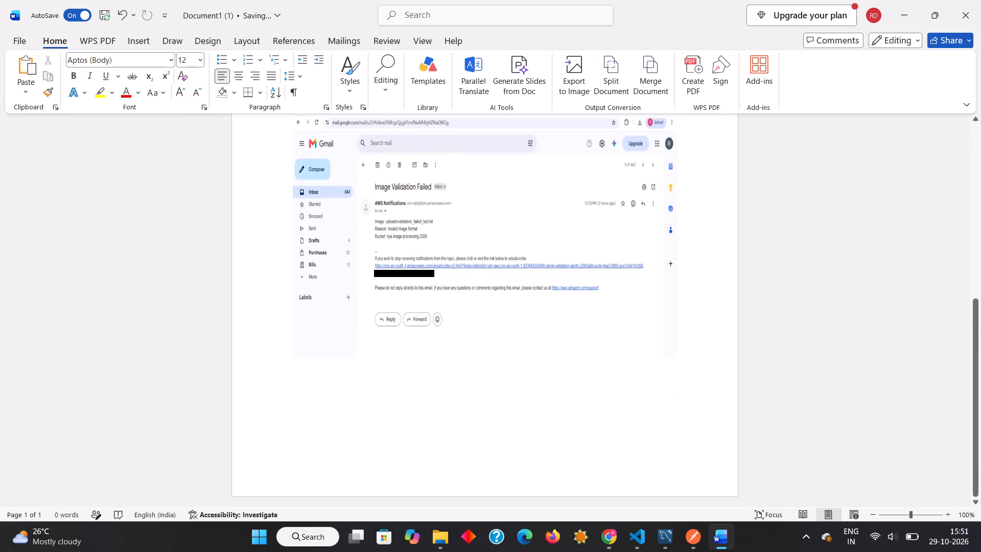
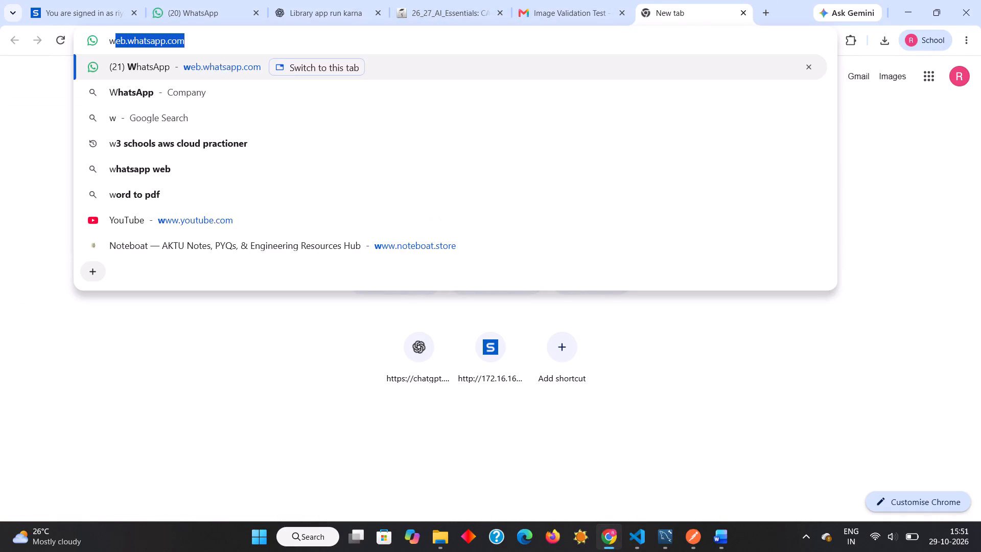
Search the web for a Word to PDF converter and open iLovePDF's Convert Word to PDF page.
{"action": "type", "text": "ord to"}
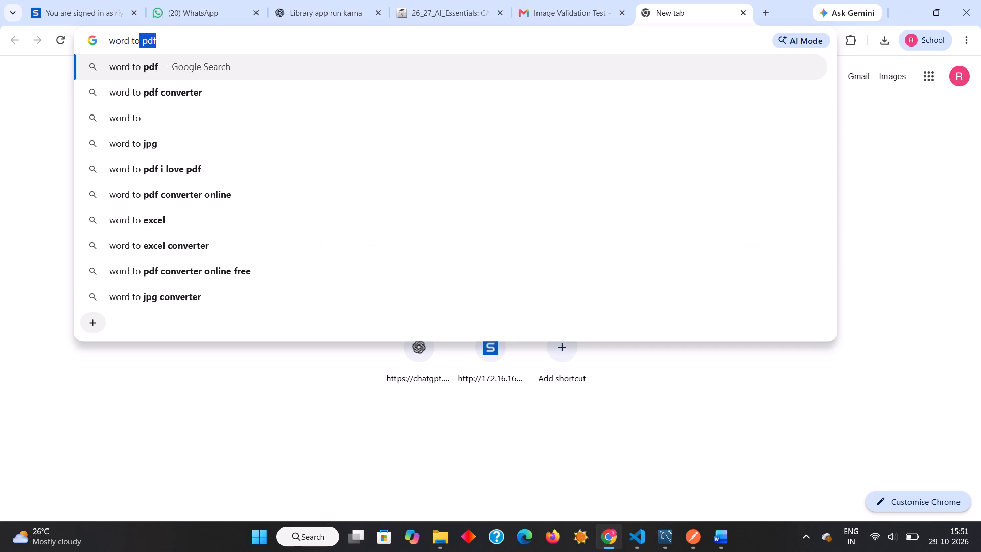
{"action": "type", "text": "pddf"}
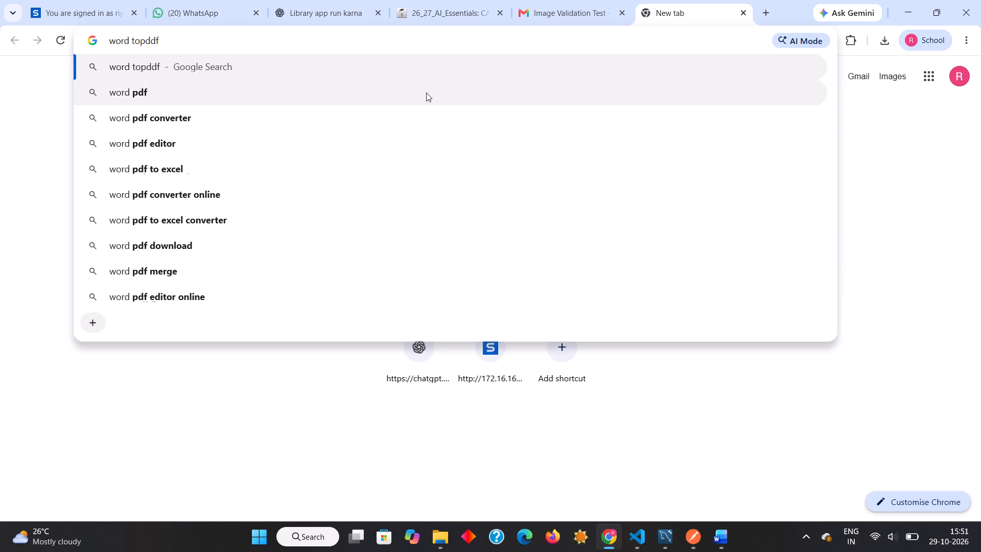
{"action": "left_click", "coordinate": [319, 104]}
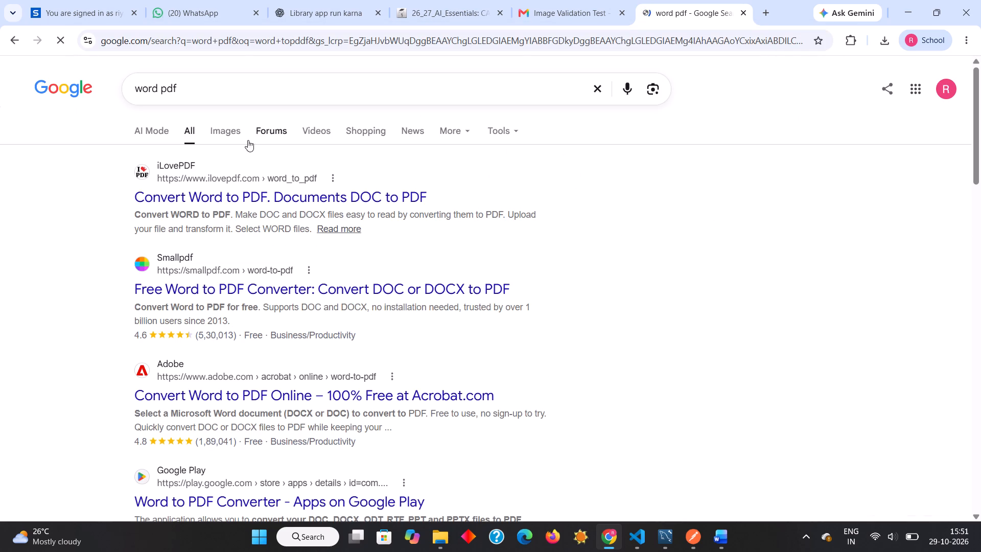
{"action": "left_click", "coordinate": [269, 199]}
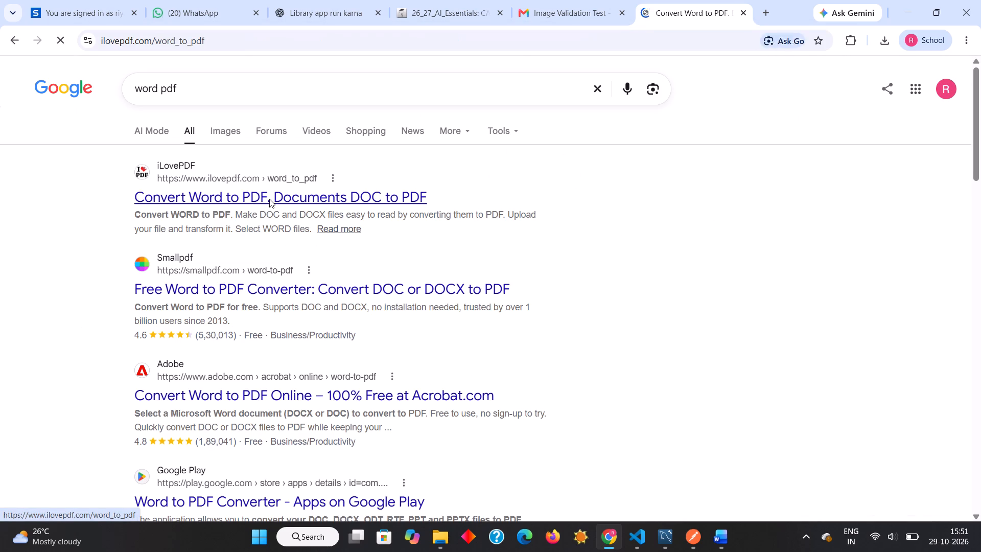
Browse the Downloads and Desktop folders for the Word document to convert on iLovePDF.
{"action": "left_click", "coordinate": [489, 214]}
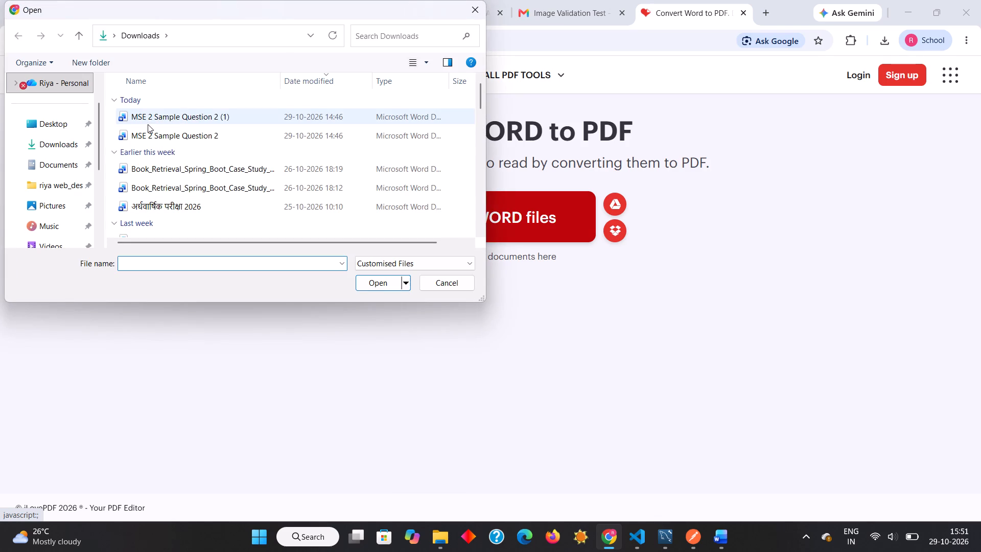
{"action": "left_click", "coordinate": [64, 144]}
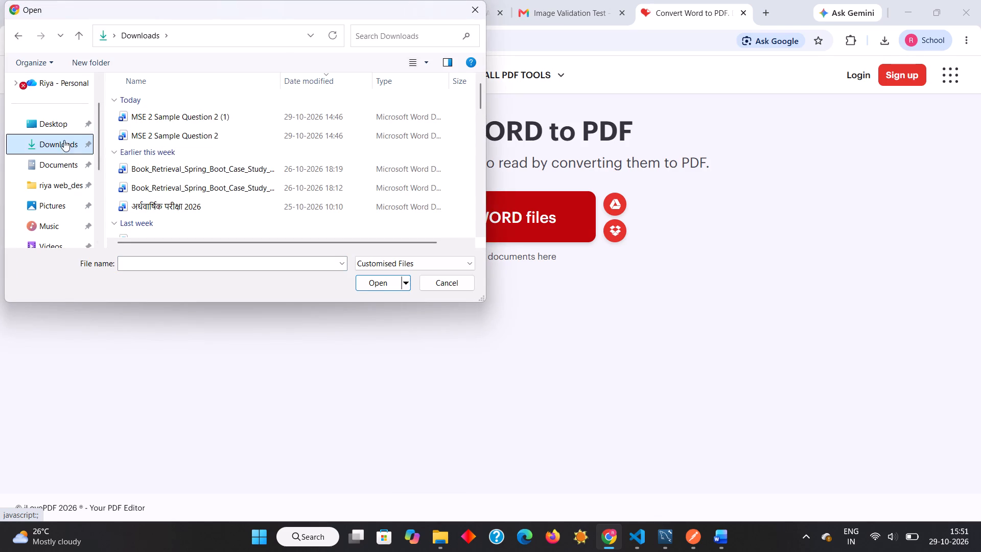
{"action": "left_click", "coordinate": [62, 126]}
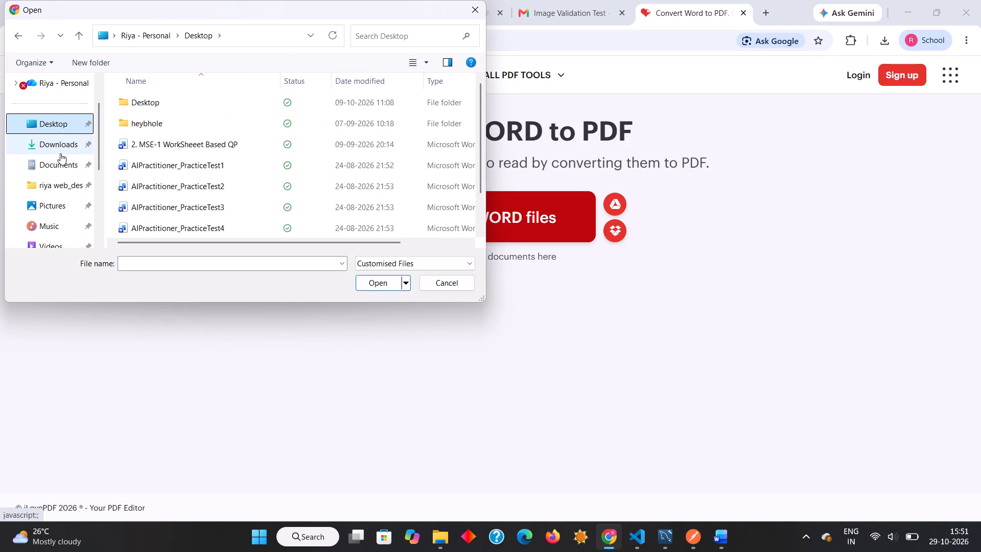
{"action": "left_click", "coordinate": [60, 154]}
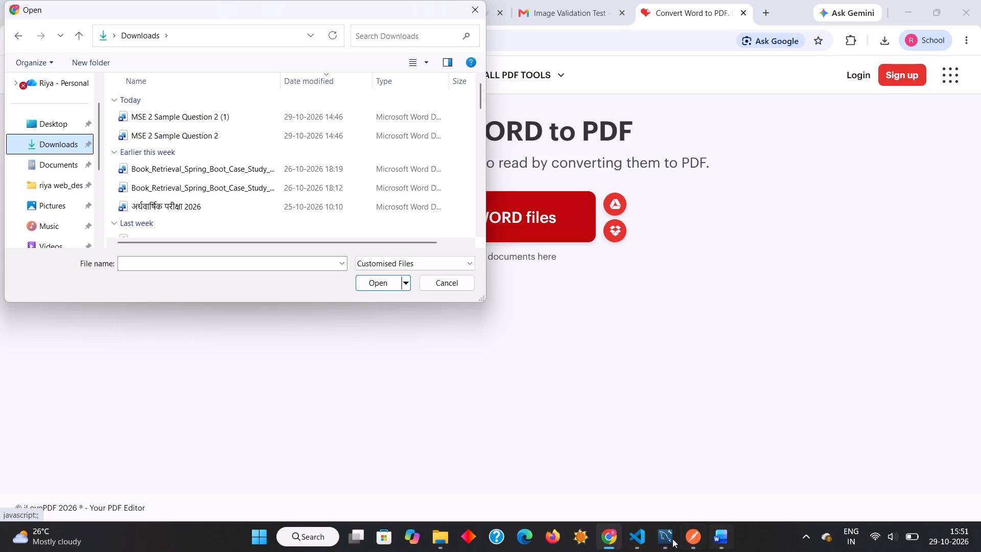
{"action": "scroll", "coordinate": [70, 192], "scroll_direction": "down", "scroll_amount": 1}
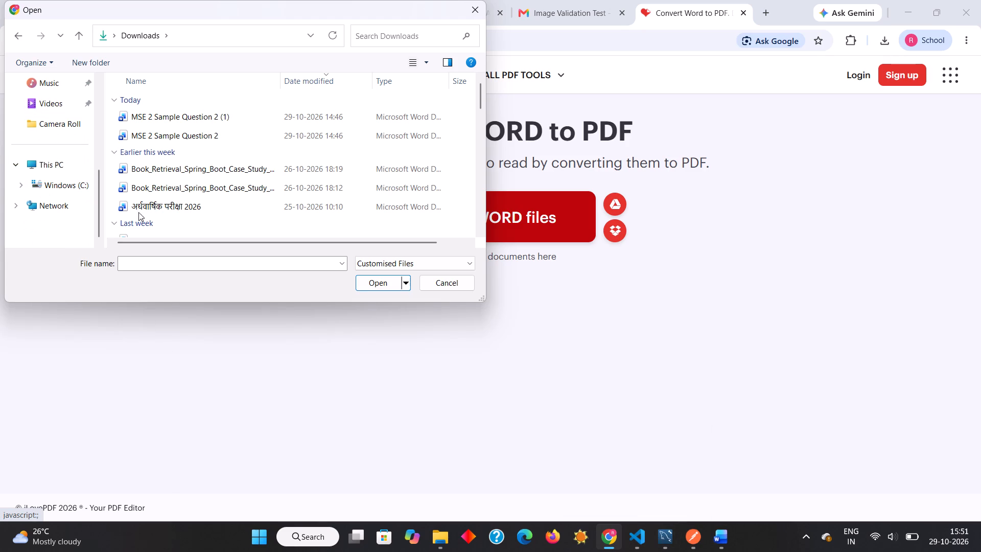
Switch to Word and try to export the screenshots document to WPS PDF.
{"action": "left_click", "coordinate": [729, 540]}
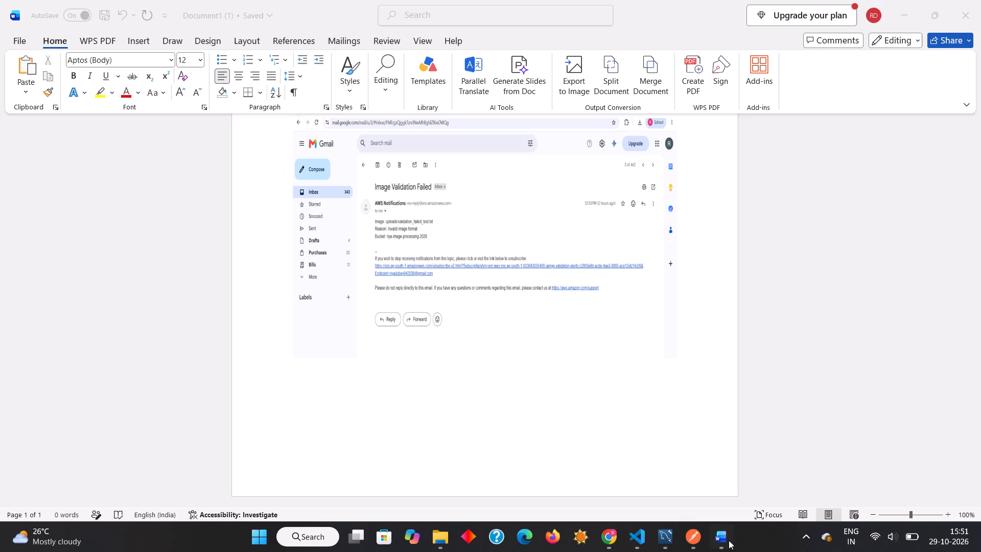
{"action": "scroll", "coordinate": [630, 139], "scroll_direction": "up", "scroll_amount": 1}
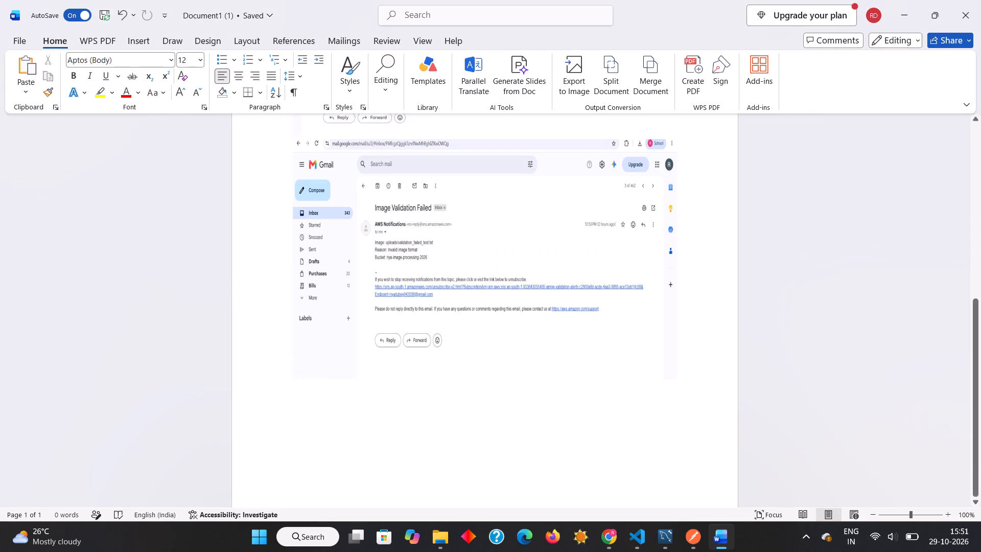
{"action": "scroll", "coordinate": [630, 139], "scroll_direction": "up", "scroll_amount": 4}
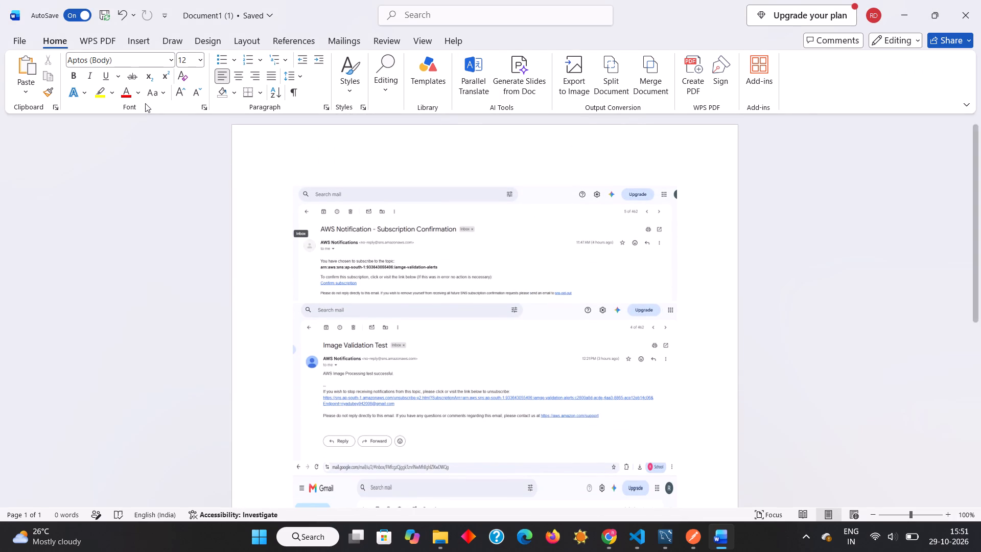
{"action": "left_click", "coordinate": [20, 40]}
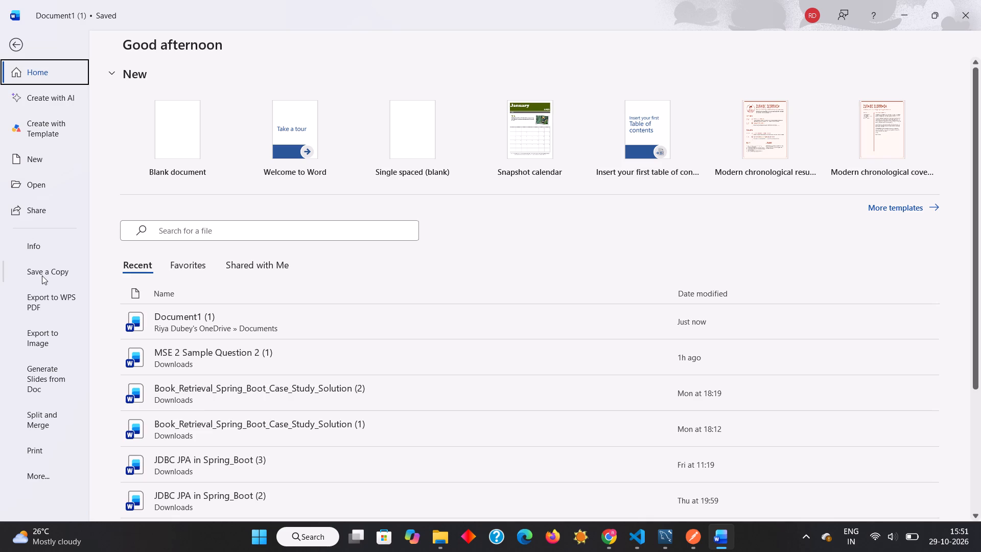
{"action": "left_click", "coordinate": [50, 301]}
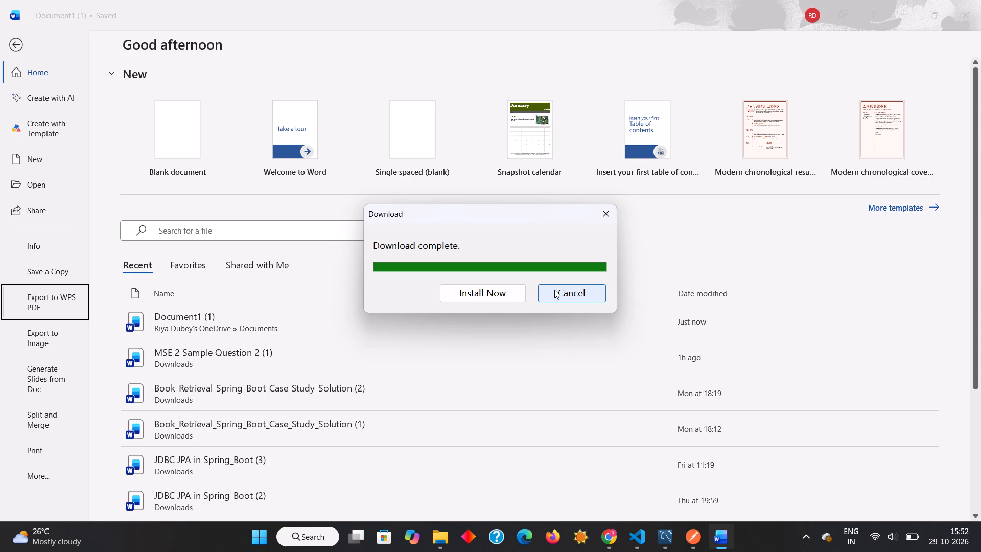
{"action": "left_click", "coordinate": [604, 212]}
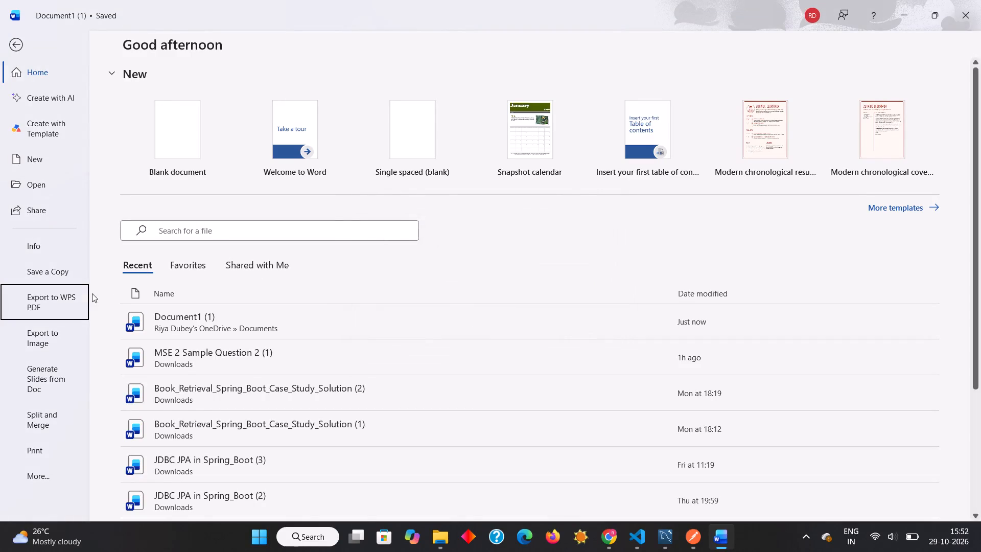
Save a copy of the Word document Document1 (1), opening the OneDrive Documents folder as the location.
{"action": "double_click", "coordinate": [52, 271]}
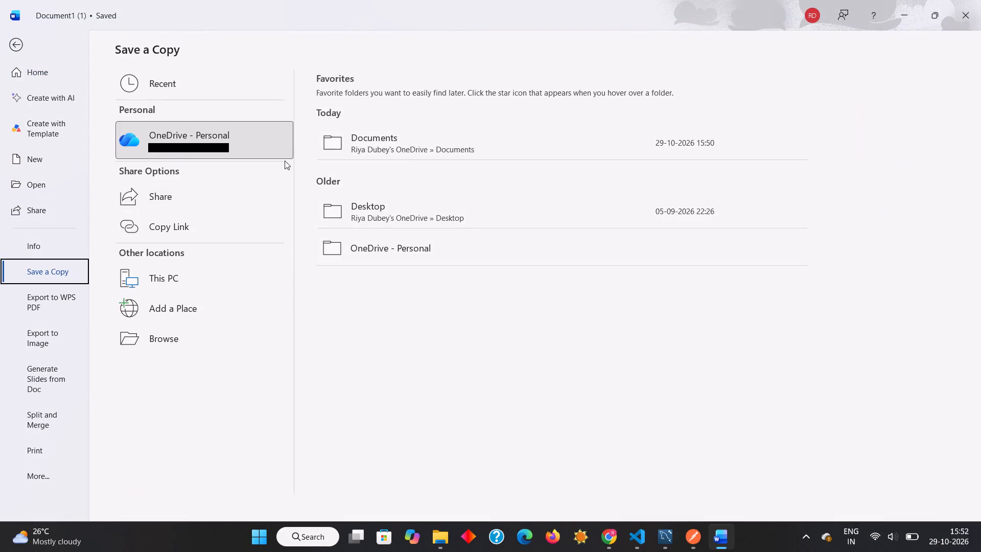
{"action": "left_click", "coordinate": [366, 148]}
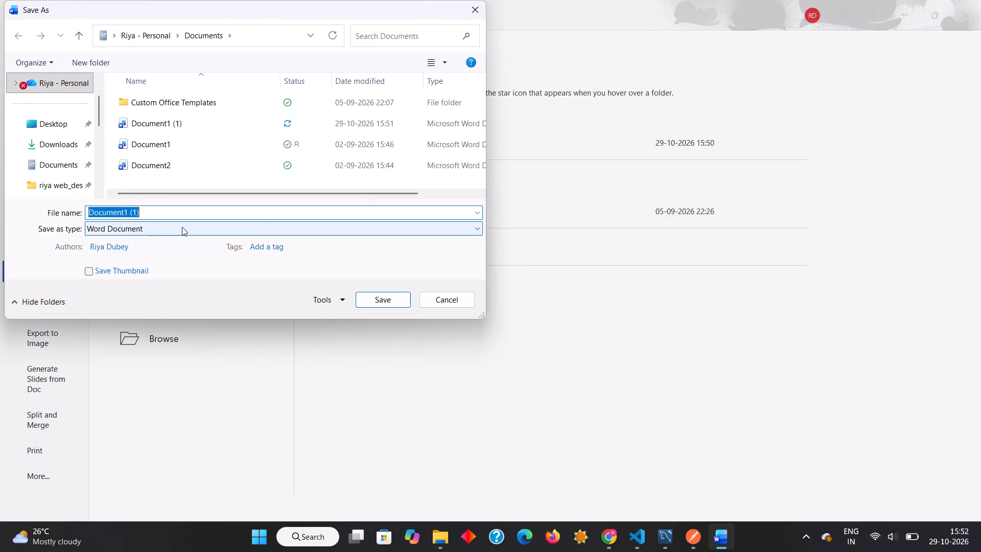
Save the Word document as Document1 (1) in the Downloads folder and look over its email screenshots.
{"action": "left_click", "coordinate": [83, 141]}
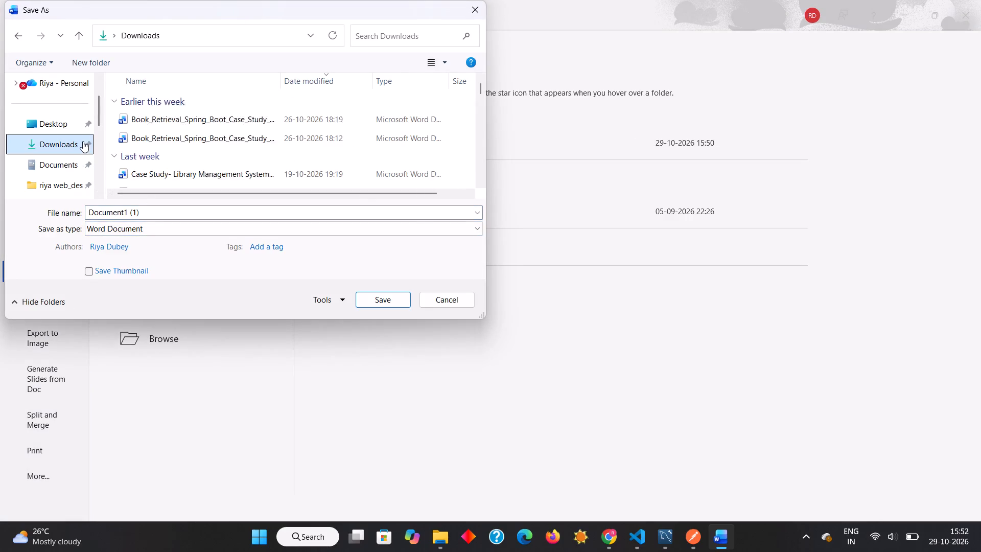
{"action": "left_click", "coordinate": [382, 306]}
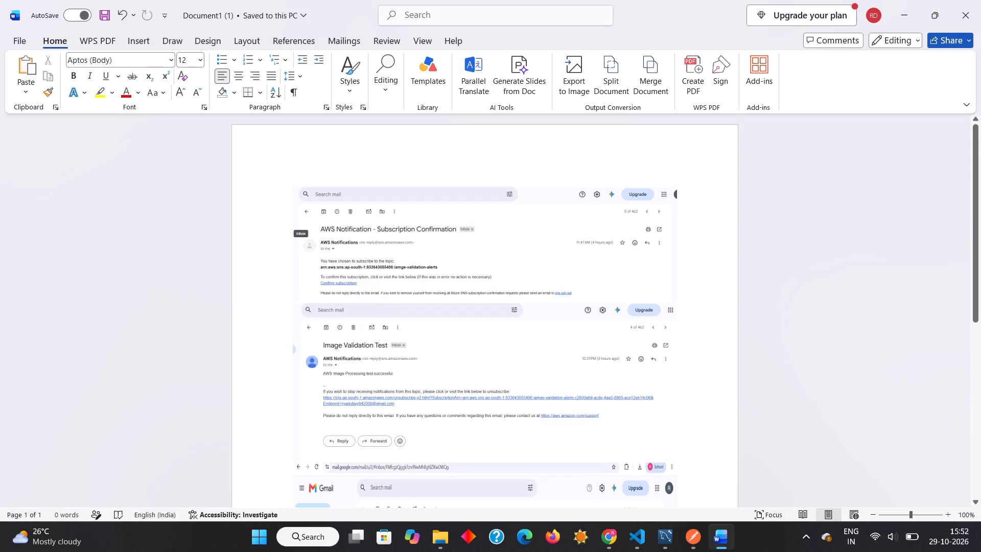
{"action": "scroll", "coordinate": [443, 428], "scroll_direction": "down", "scroll_amount": 3}
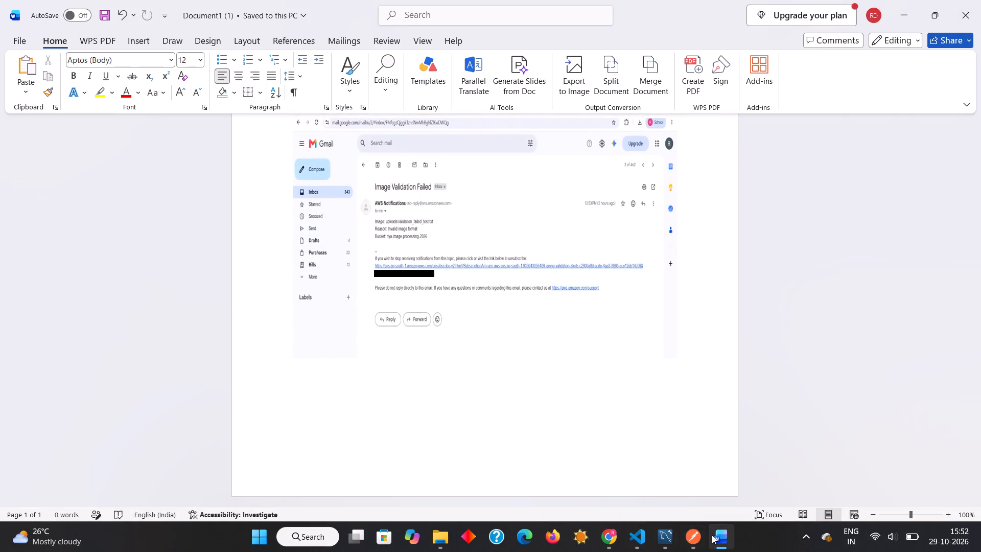
Switch to Chrome and upload Document1 (1) from the Downloads folder to iLovePDF's Word to PDF converter.
{"action": "left_click", "coordinate": [604, 534]}
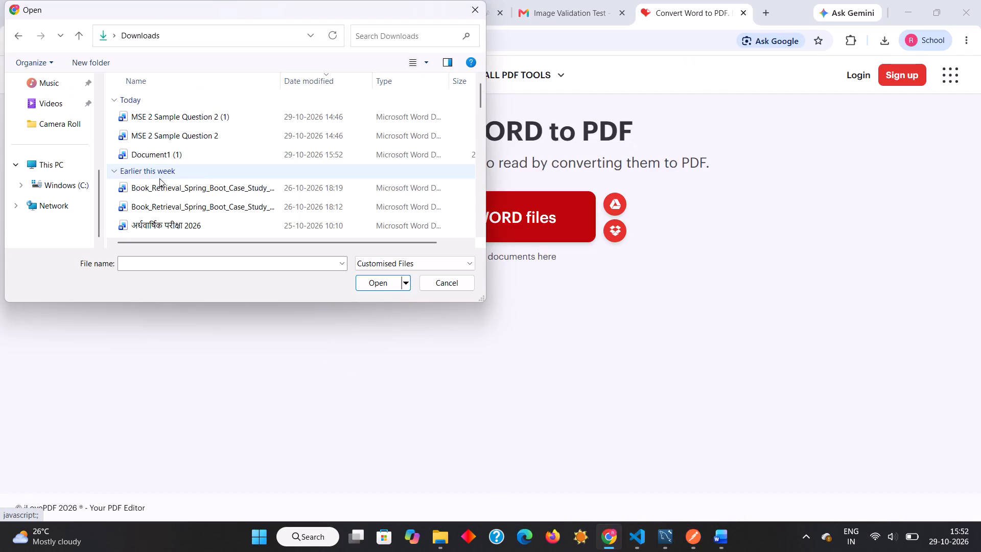
{"action": "left_click", "coordinate": [174, 149]}
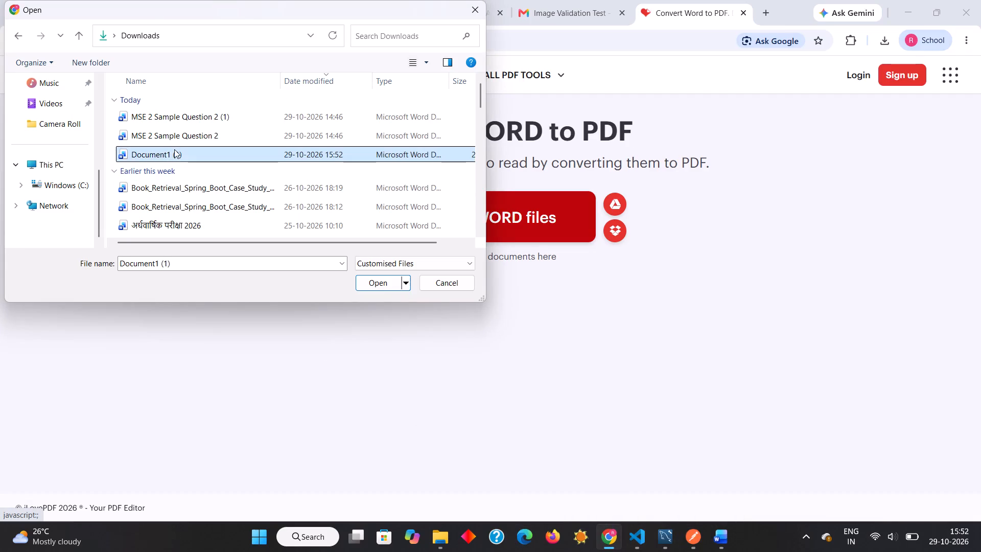
{"action": "left_click", "coordinate": [382, 283]}
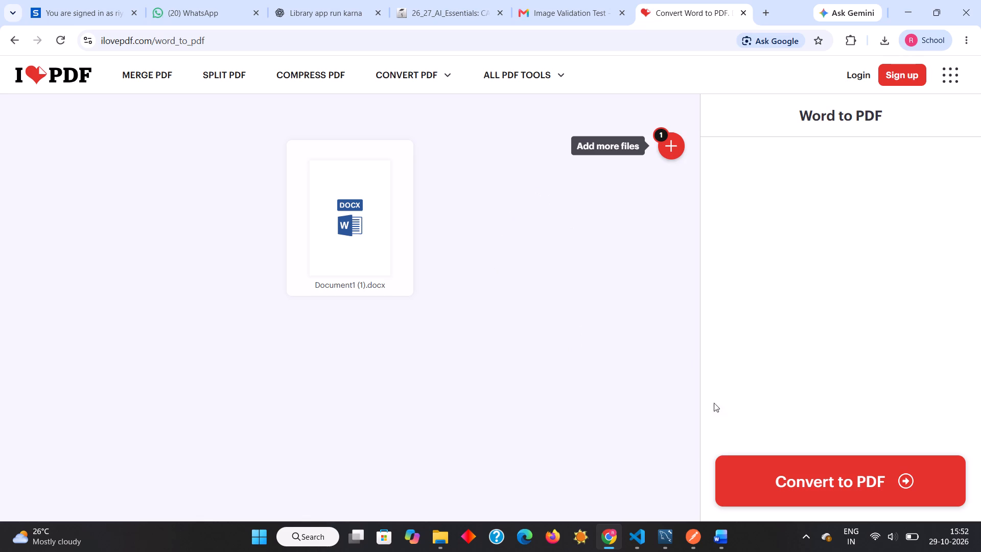
Convert Document1 (1).docx to PDF on iLovePDF and download the converted file.
{"action": "left_click", "coordinate": [814, 470]}
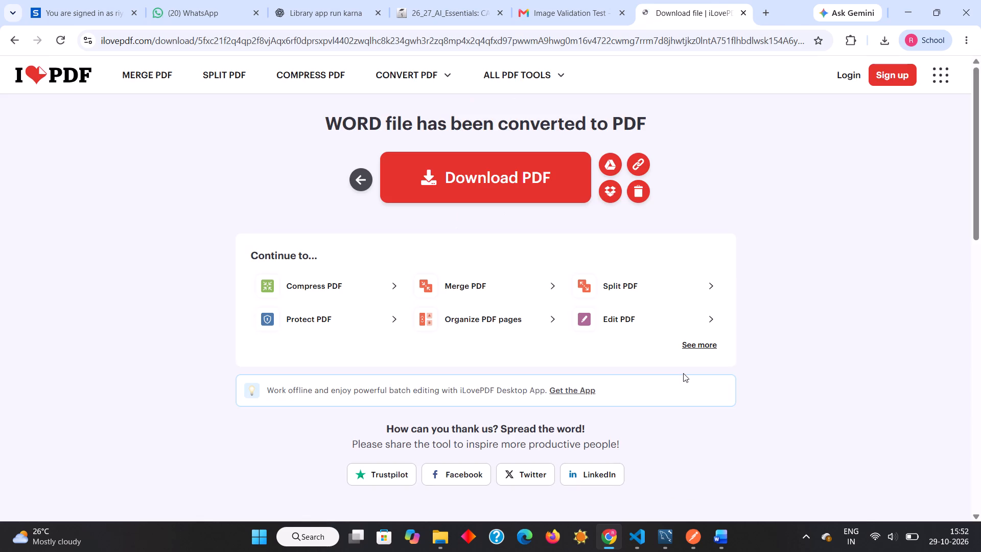
{"action": "left_click", "coordinate": [524, 172]}
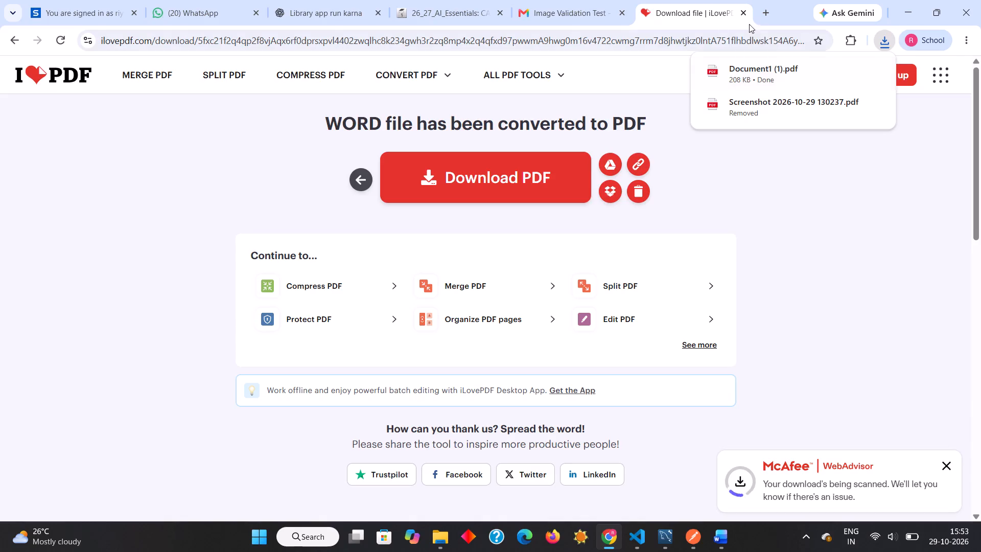
Open the downloaded Document1 (1).pdf and check the AWS email screenshots in it.
{"action": "left_click", "coordinate": [765, 80]}
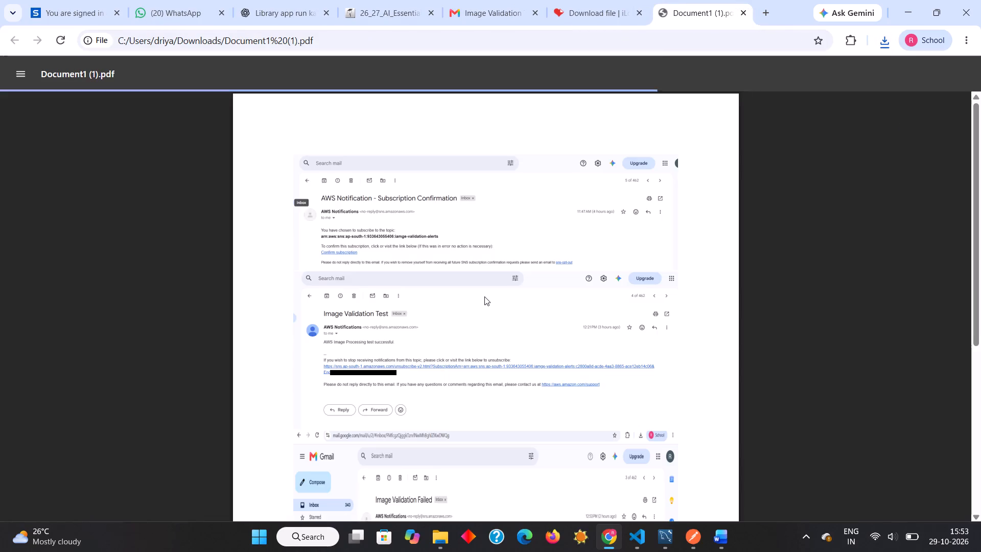
{"action": "scroll", "coordinate": [484, 296], "scroll_direction": "down", "scroll_amount": 5}
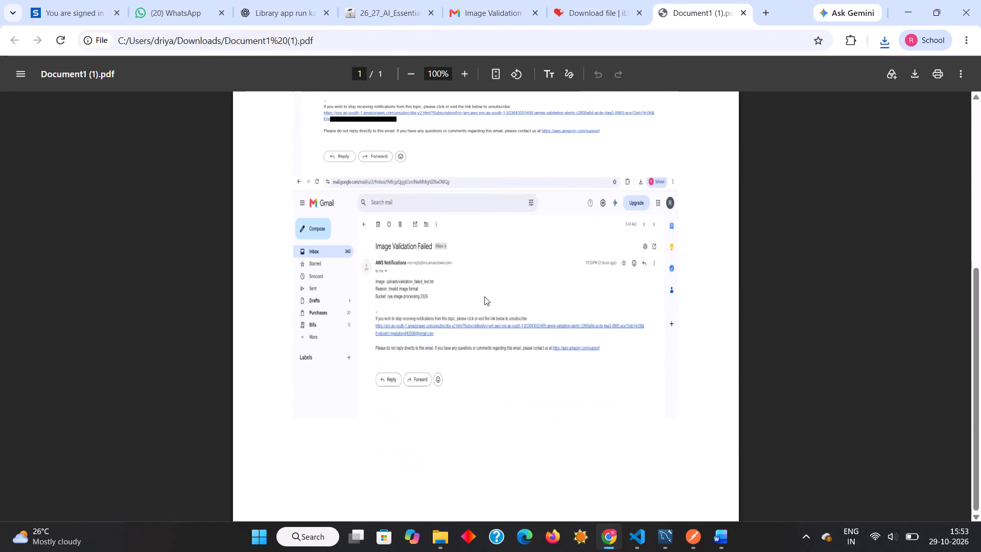
{"action": "left_click", "coordinate": [599, 539]}
{"action": "left_click", "coordinate": [599, 539]}
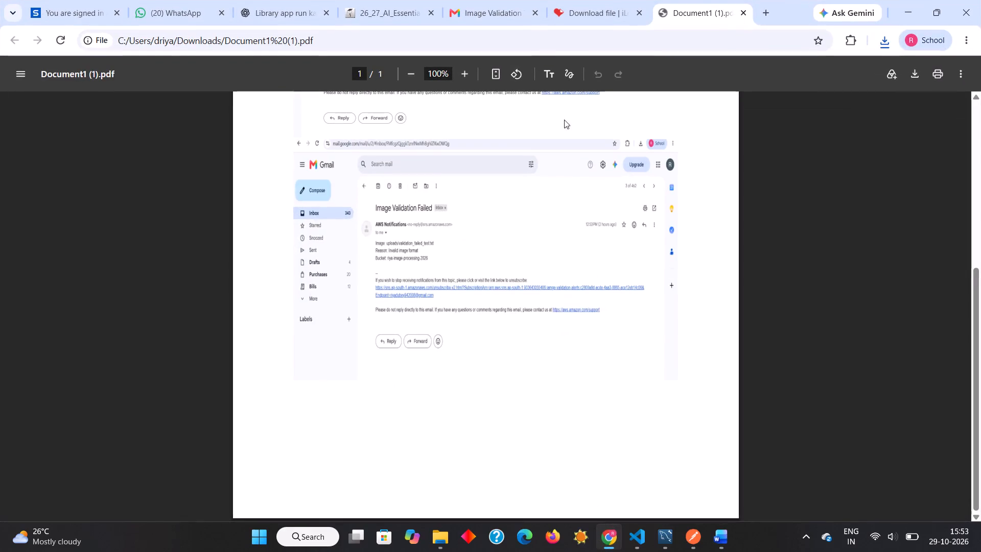
On the LMS assignment page, add a submission for Stage 1 – Image Validation and accept the own-work statement.
{"action": "left_click", "coordinate": [572, 0]}
{"action": "left_click", "coordinate": [380, 10]}
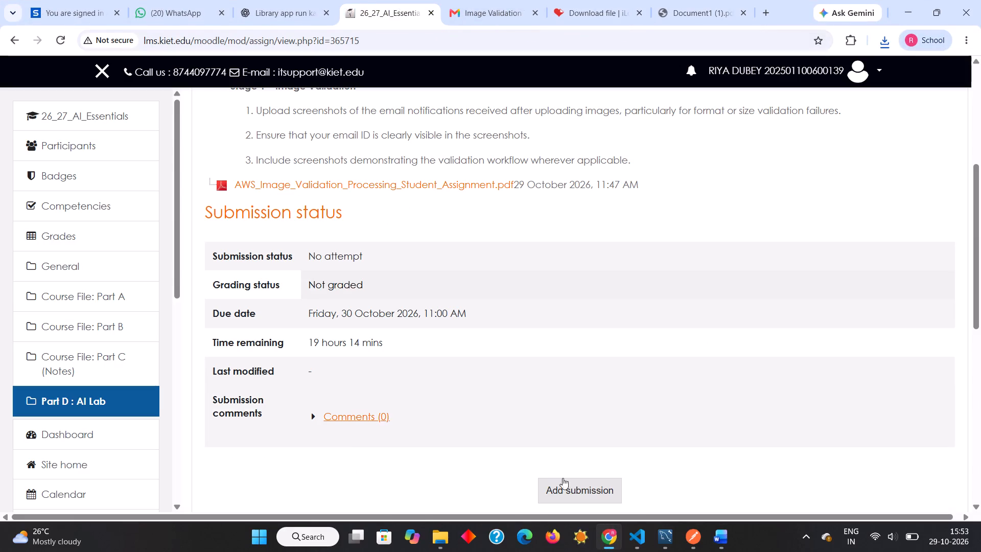
{"action": "scroll", "coordinate": [529, 392], "scroll_direction": "up", "scroll_amount": 1}
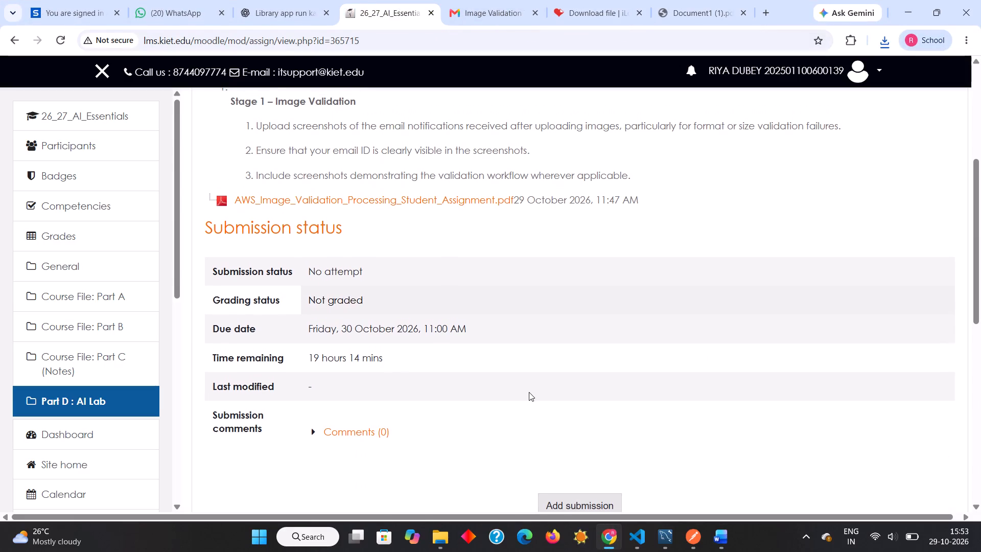
{"action": "scroll", "coordinate": [588, 472], "scroll_direction": "down", "scroll_amount": 1}
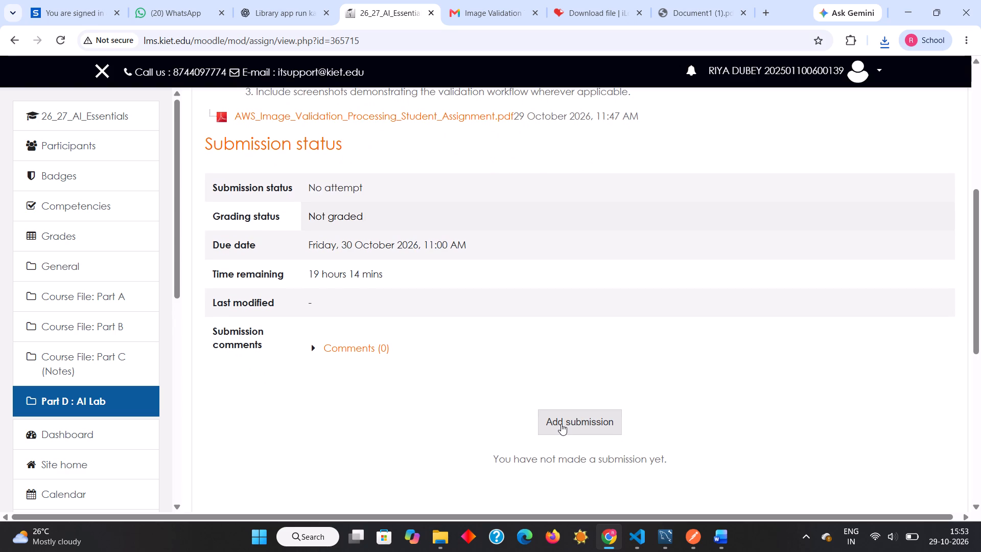
{"action": "left_click", "coordinate": [563, 423]}
{"action": "scroll", "coordinate": [369, 275], "scroll_direction": "down", "scroll_amount": 3}
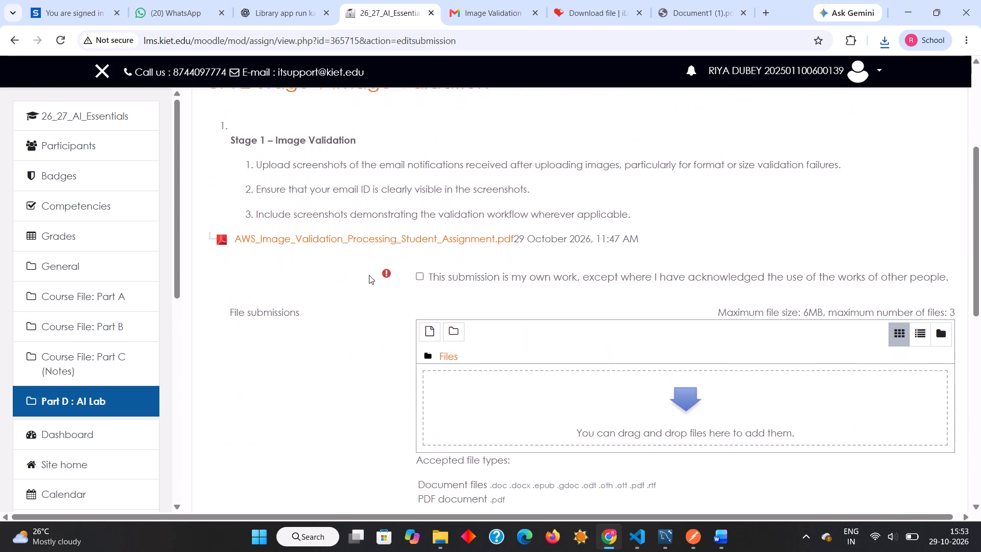
{"action": "left_click", "coordinate": [419, 271]}
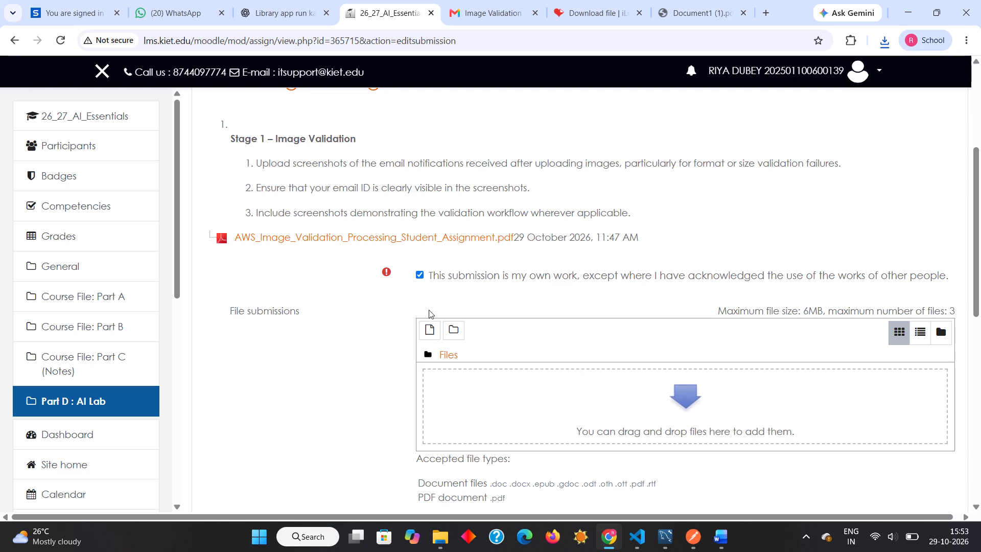
Upload Document1 (1).pdf from Downloads to the file submissions, saved under the name "email _pdf".
{"action": "left_click", "coordinate": [433, 327]}
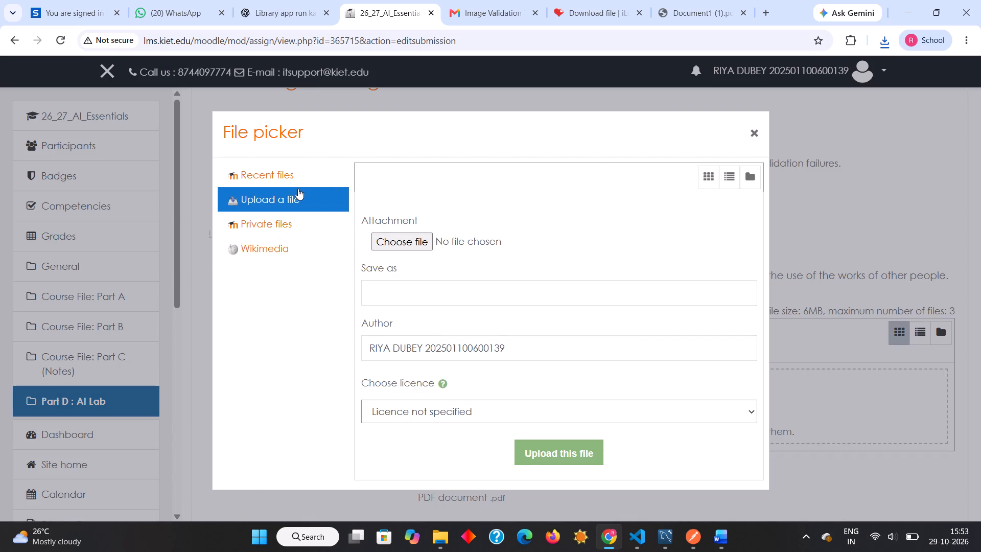
{"action": "left_click", "coordinate": [388, 239]}
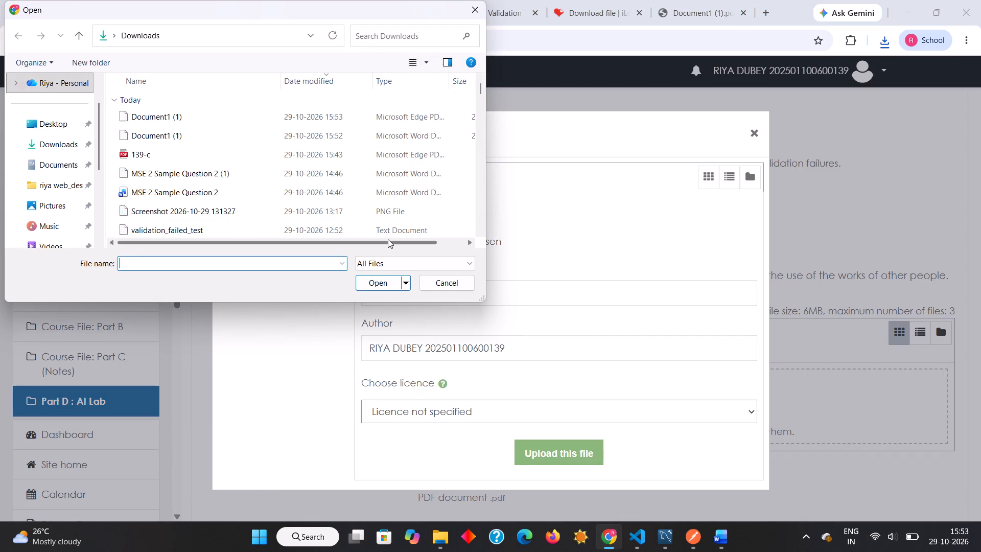
{"action": "left_click", "coordinate": [241, 123]}
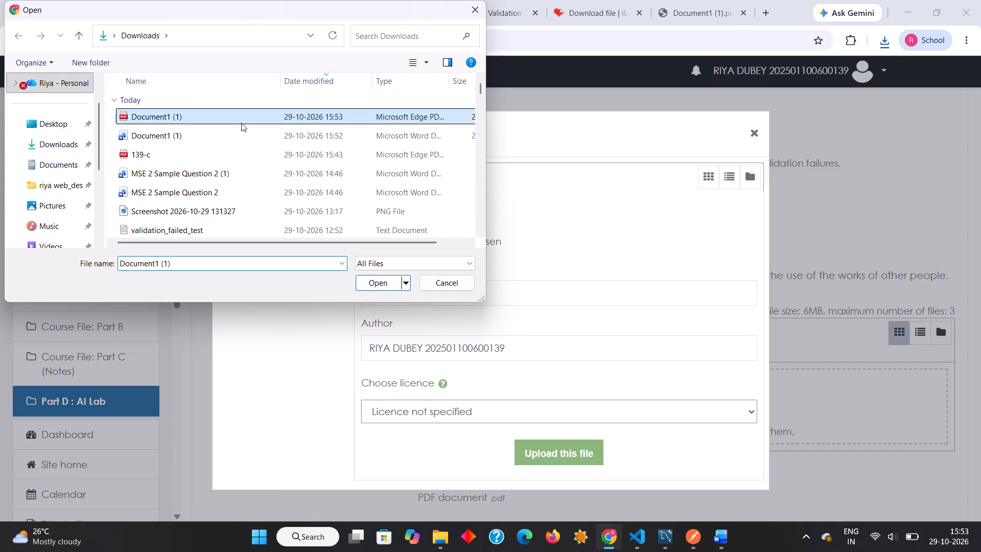
{"action": "left_click", "coordinate": [372, 285]}
{"action": "left_click", "coordinate": [399, 300]}
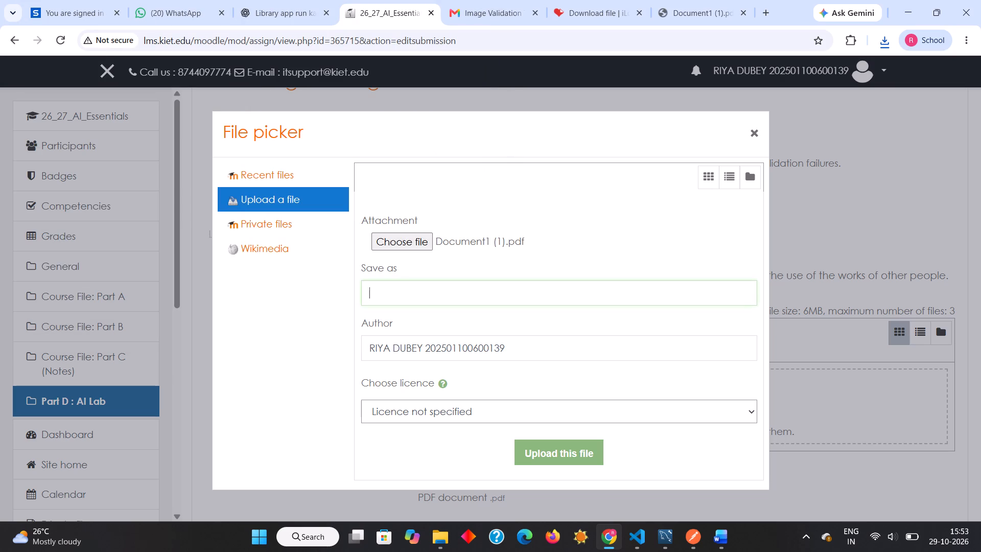
{"action": "type", "text": "email p"}
{"action": "key", "text": "BackSpace"}
{"action": "type", "text": "_pdf"}
{"action": "left_click", "coordinate": [531, 448]}
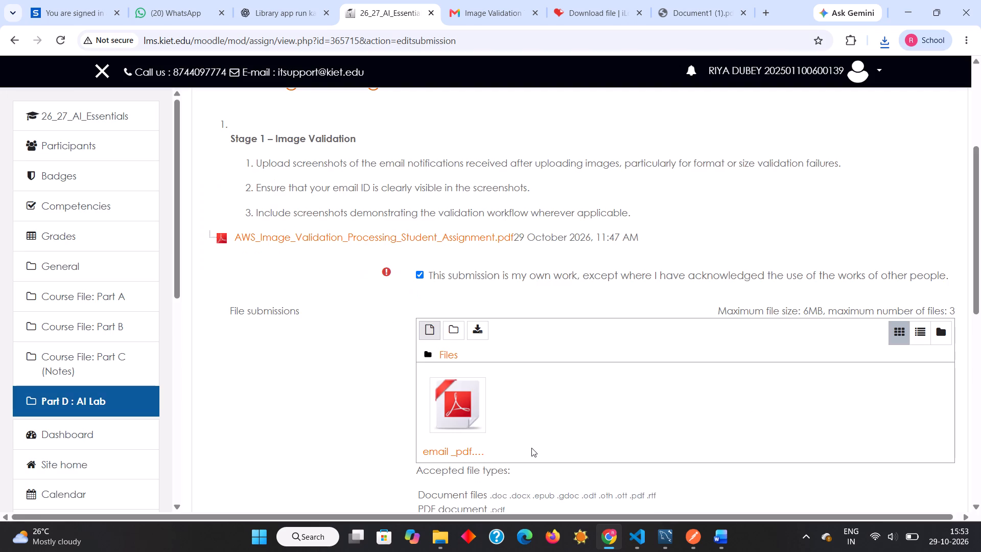
Save the Stage 1 – Image Validation submission with email _pdf.pdf attached and check its submission status.
{"action": "scroll", "coordinate": [531, 448], "scroll_direction": "down", "scroll_amount": 3}
{"action": "left_click", "coordinate": [482, 424]}
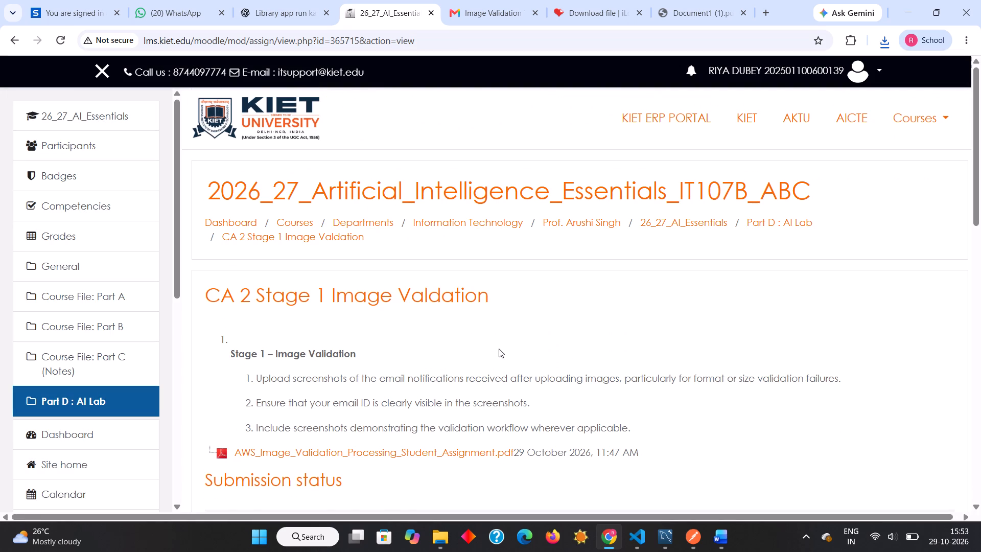
{"action": "scroll", "coordinate": [499, 349], "scroll_direction": "down", "scroll_amount": 4}
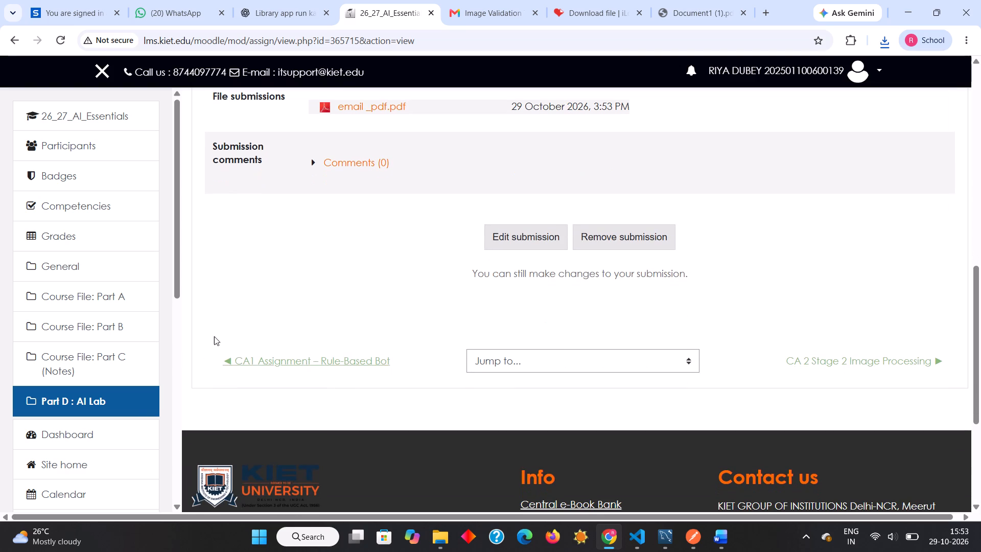
Return to the course's Part D : AI Lab section and open the CA 2 Stage 2 Image Processing assignment.
{"action": "left_click", "coordinate": [107, 376]}
{"action": "scroll", "coordinate": [278, 391], "scroll_direction": "down", "scroll_amount": 1}
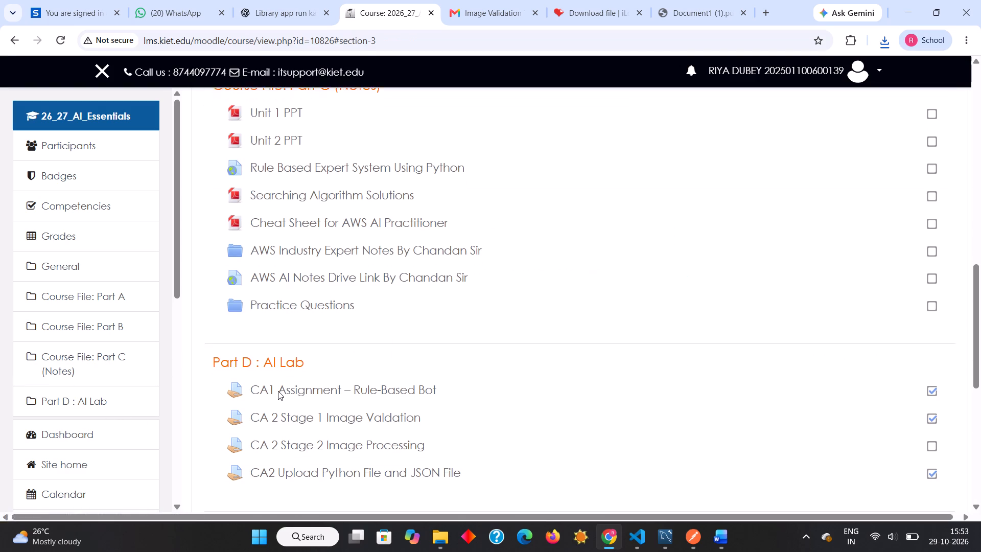
{"action": "scroll", "coordinate": [278, 391], "scroll_direction": "down", "scroll_amount": 1}
{"action": "left_click", "coordinate": [340, 437]}
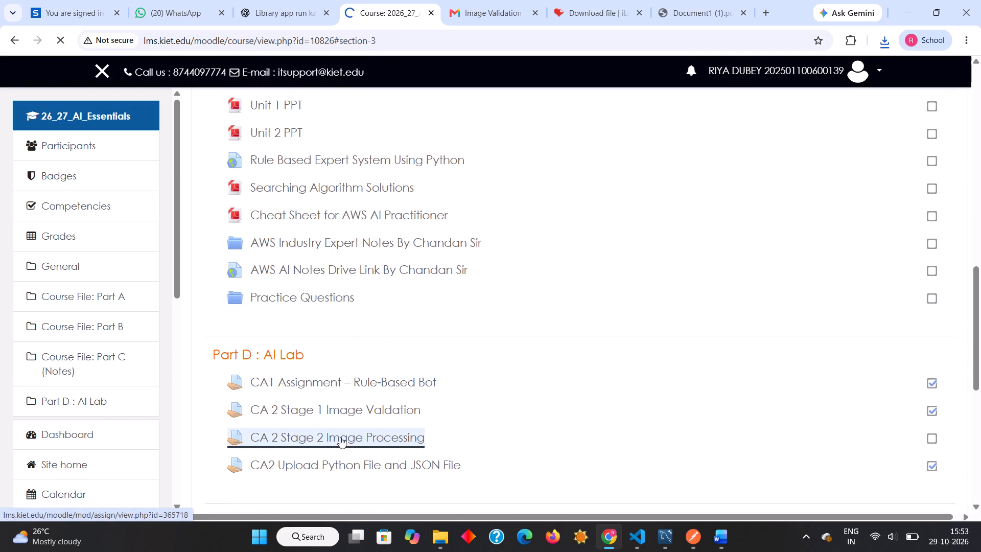
Read the CA 2 Stage 2 Image Processing instructions and examine its submission status and due date.
{"action": "scroll", "coordinate": [340, 437], "scroll_direction": "down", "scroll_amount": 2}
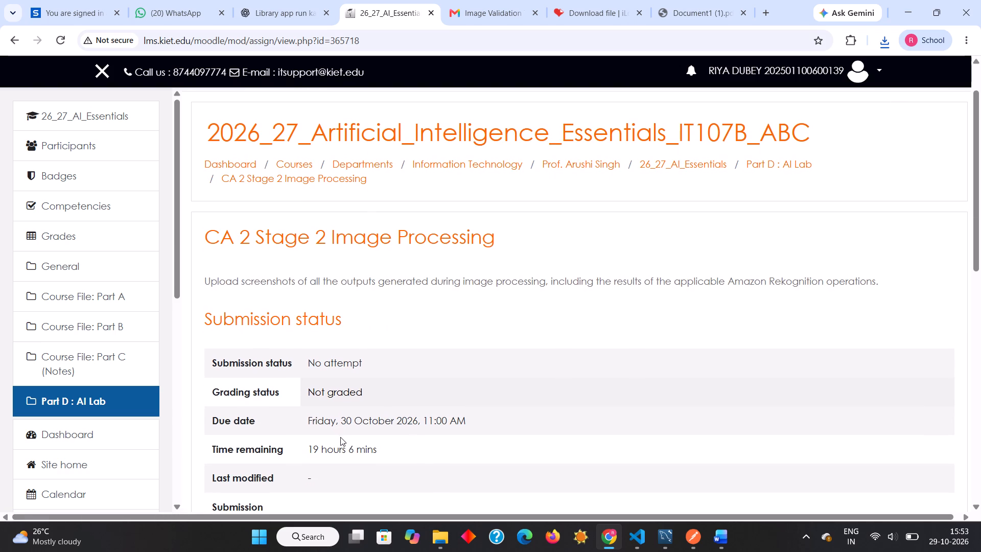
{"action": "scroll", "coordinate": [340, 437], "scroll_direction": "down", "scroll_amount": 1}
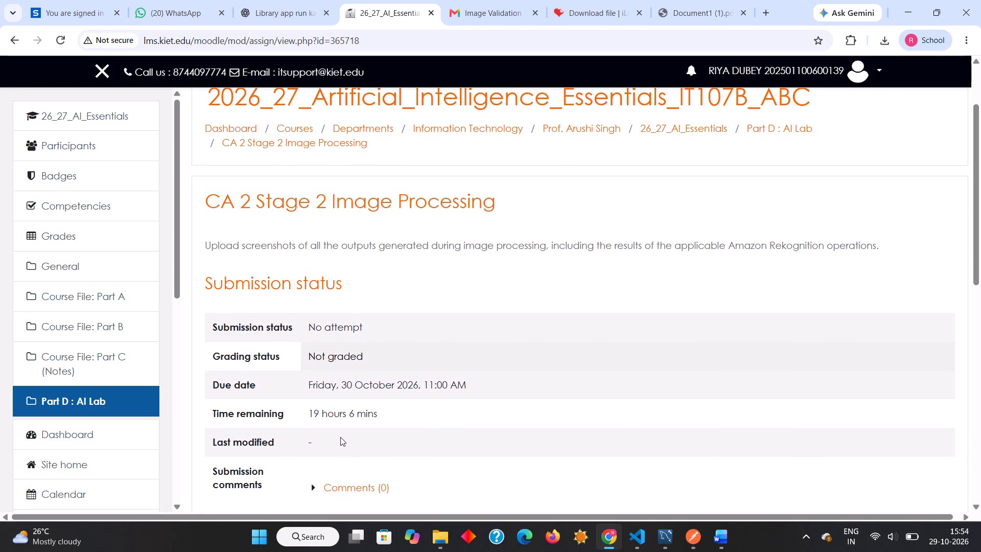
{"action": "scroll", "coordinate": [340, 437], "scroll_direction": "down", "scroll_amount": 1}
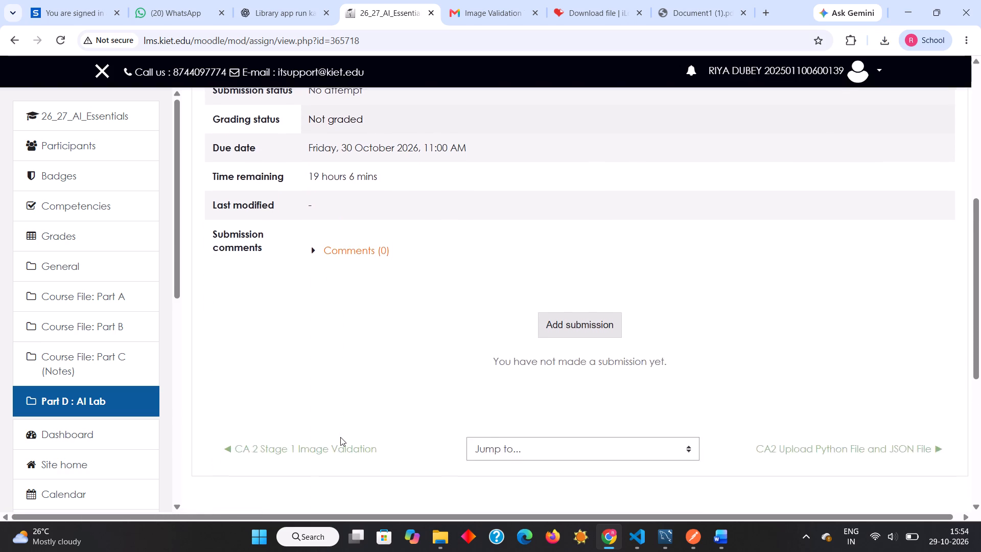
{"action": "scroll", "coordinate": [340, 437], "scroll_direction": "down", "scroll_amount": 1}
{"action": "scroll", "coordinate": [253, 329], "scroll_direction": "up", "scroll_amount": 3}
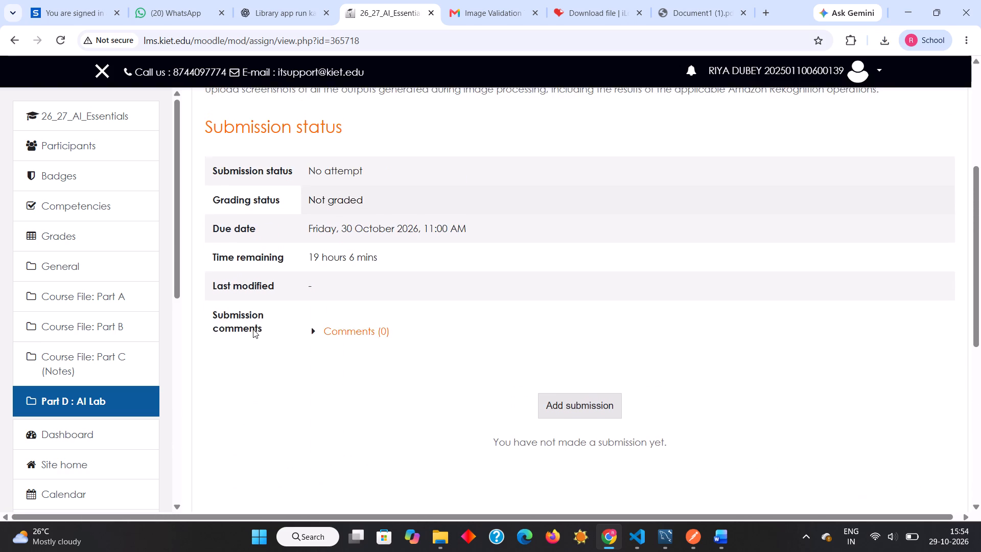
{"action": "scroll", "coordinate": [253, 329], "scroll_direction": "up", "scroll_amount": 1}
{"action": "scroll", "coordinate": [438, 373], "scroll_direction": "down", "scroll_amount": 1}
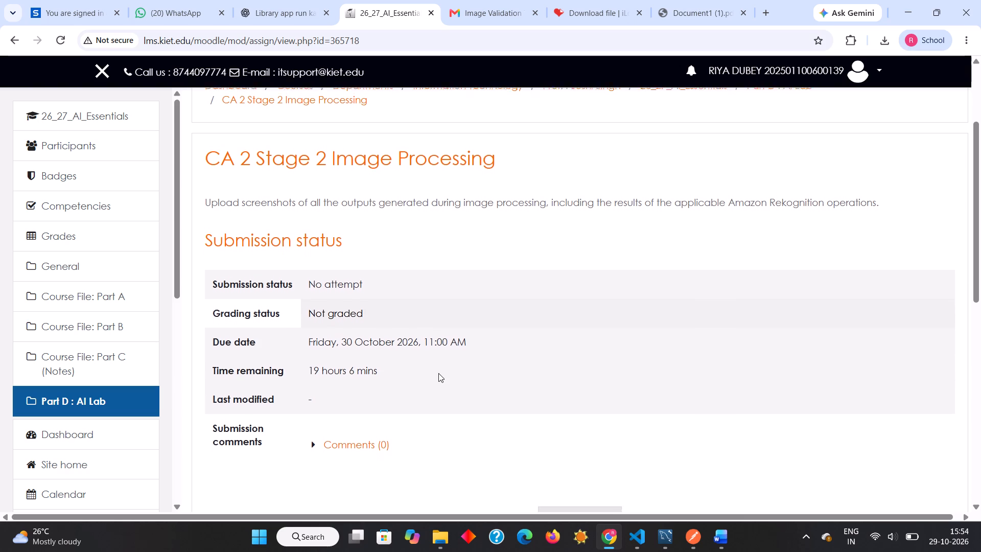
{"action": "scroll", "coordinate": [438, 373], "scroll_direction": "down", "scroll_amount": 1}
{"action": "scroll", "coordinate": [438, 373], "scroll_direction": "up", "scroll_amount": 3}
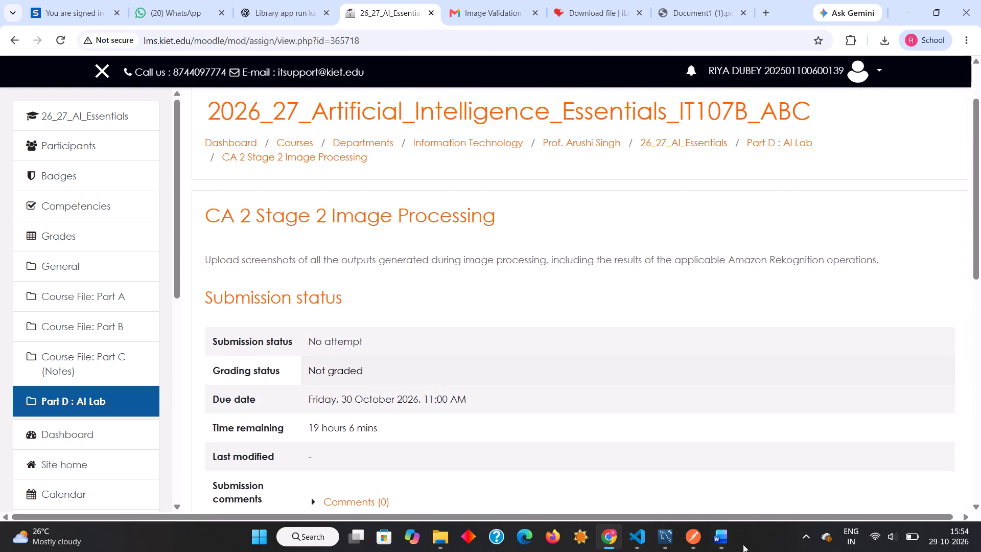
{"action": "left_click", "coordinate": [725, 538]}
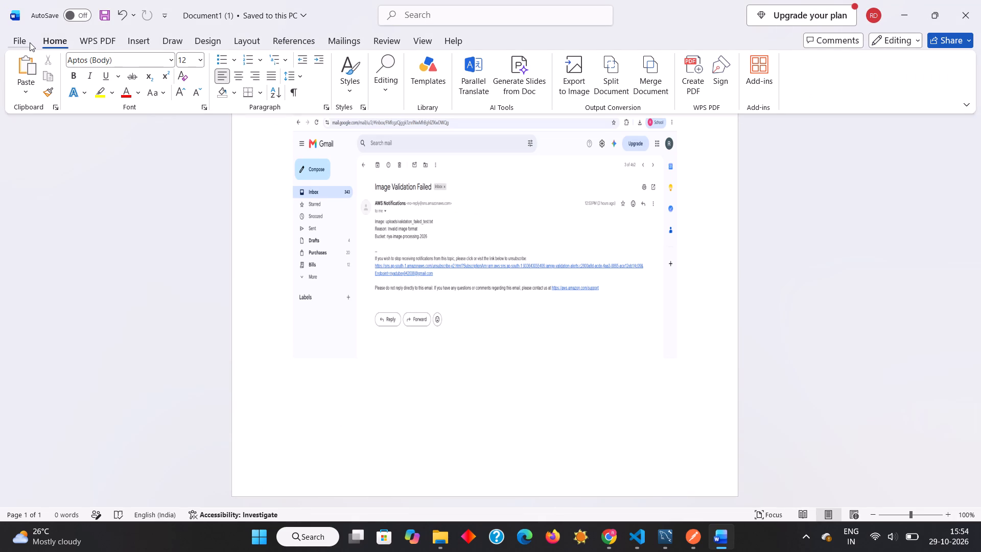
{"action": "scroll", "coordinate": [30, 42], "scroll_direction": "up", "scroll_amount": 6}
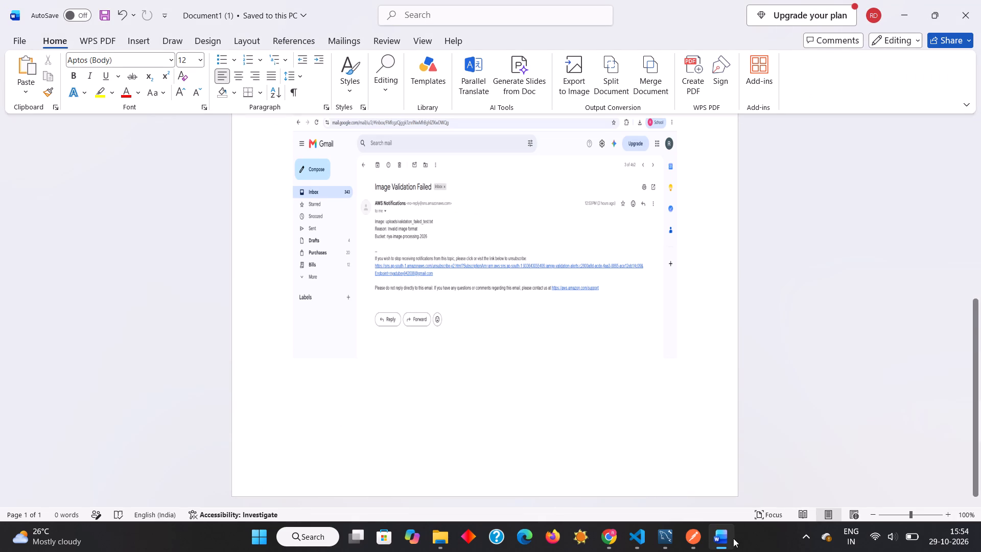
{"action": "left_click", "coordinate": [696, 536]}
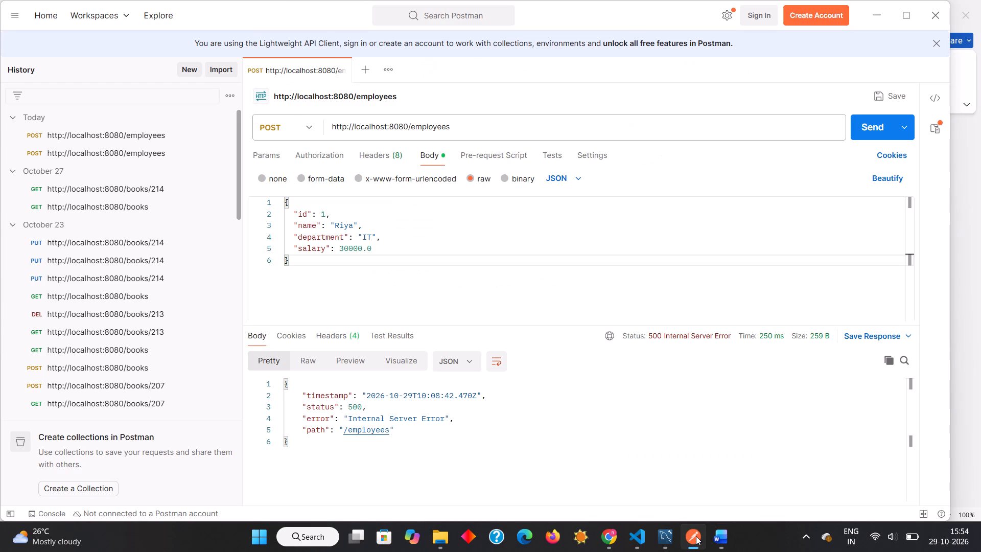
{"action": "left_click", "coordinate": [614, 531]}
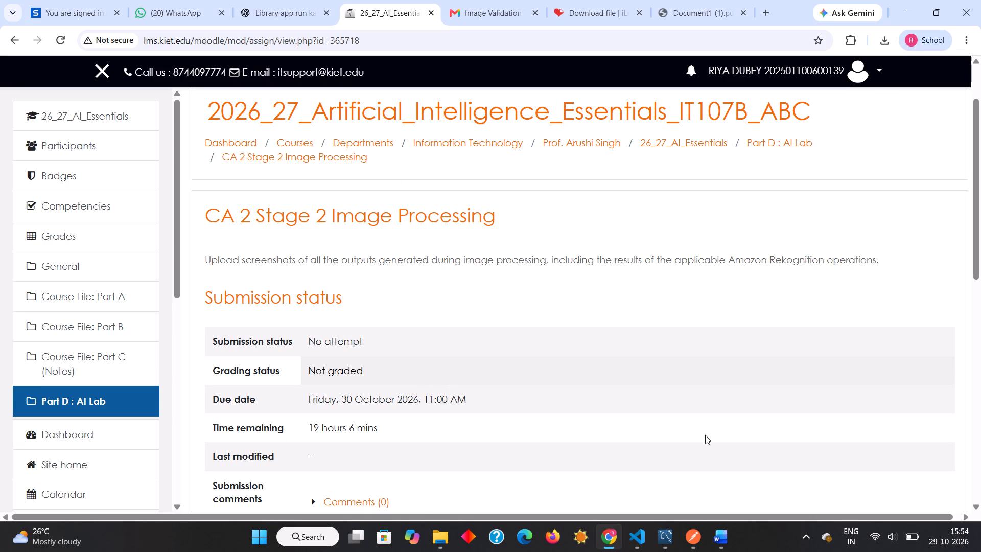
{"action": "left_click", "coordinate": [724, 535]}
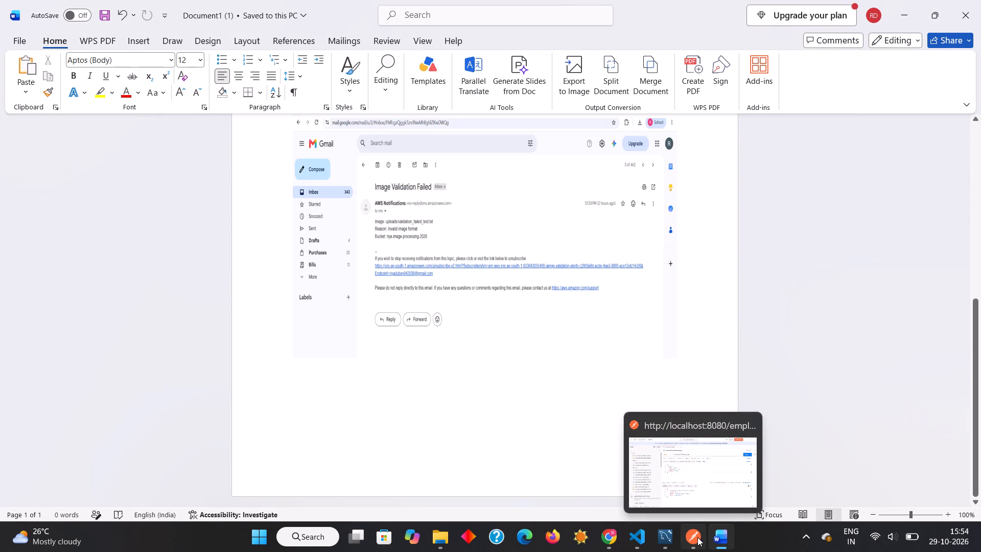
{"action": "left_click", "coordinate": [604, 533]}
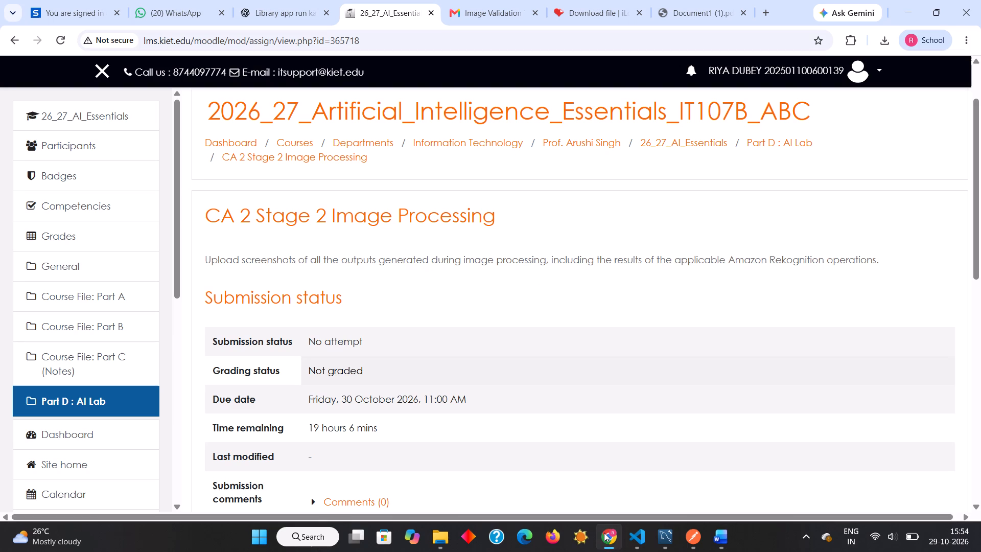
Switch to Word and create a new blank document for the Stage 2 screenshots.
{"action": "left_click", "coordinate": [723, 538]}
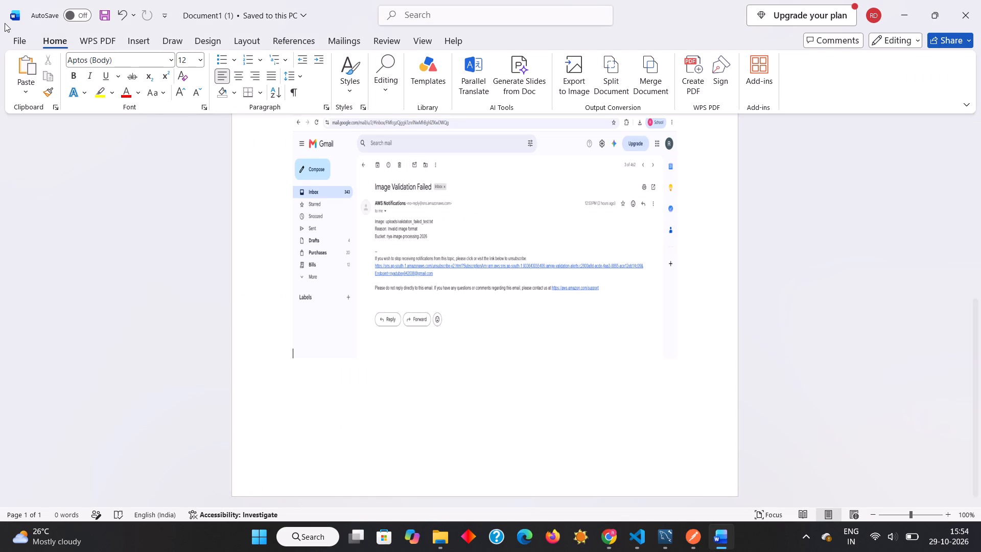
{"action": "left_click", "coordinate": [18, 40]}
{"action": "left_click", "coordinate": [143, 118]}
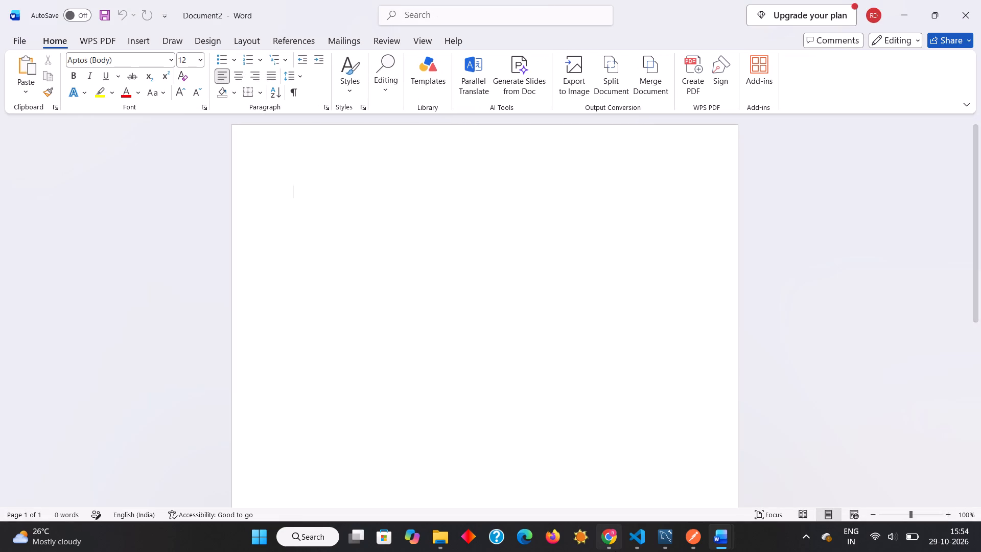
Copy the short JSON metadata output screenshot from the File Explorer Gallery and paste it into the blank Document2 in Word.
{"action": "left_click", "coordinate": [604, 545]}
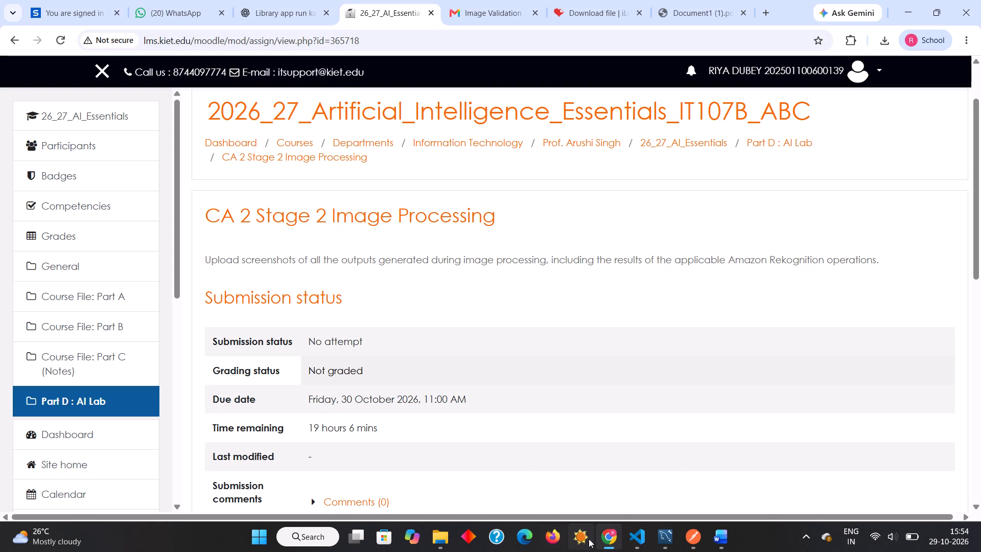
{"action": "left_click", "coordinate": [433, 536]}
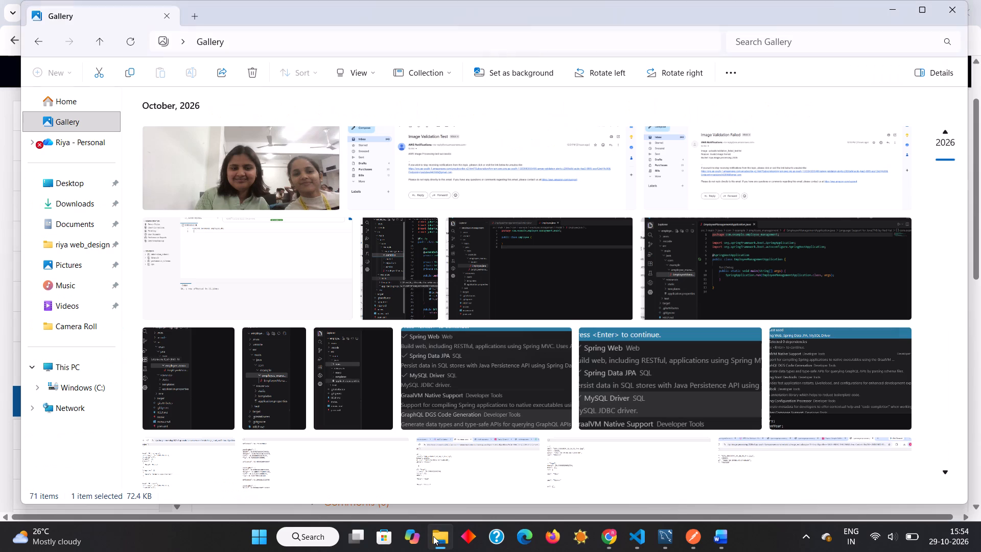
{"action": "scroll", "coordinate": [448, 306], "scroll_direction": "down", "scroll_amount": 1}
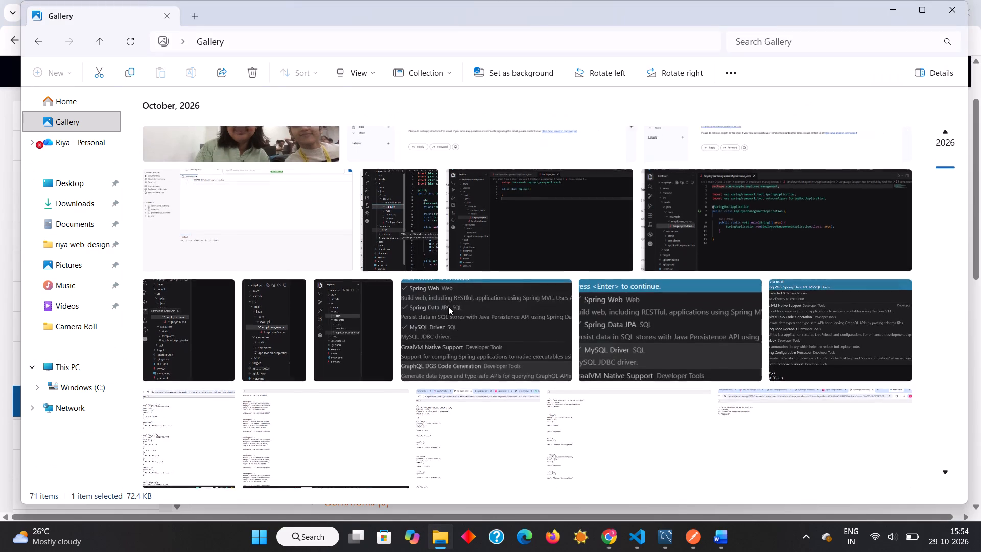
{"action": "scroll", "coordinate": [448, 306], "scroll_direction": "down", "scroll_amount": 3}
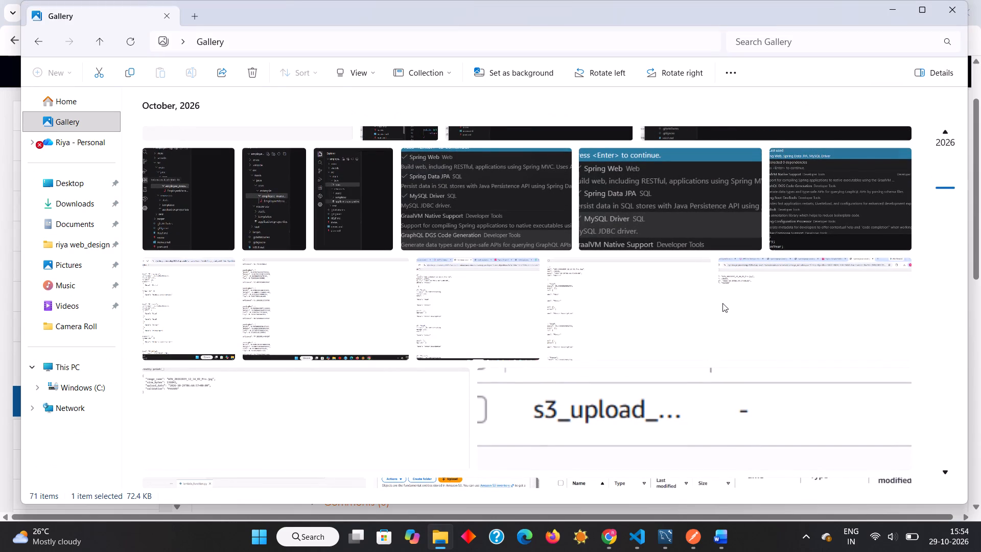
{"action": "right_click", "coordinate": [228, 411]}
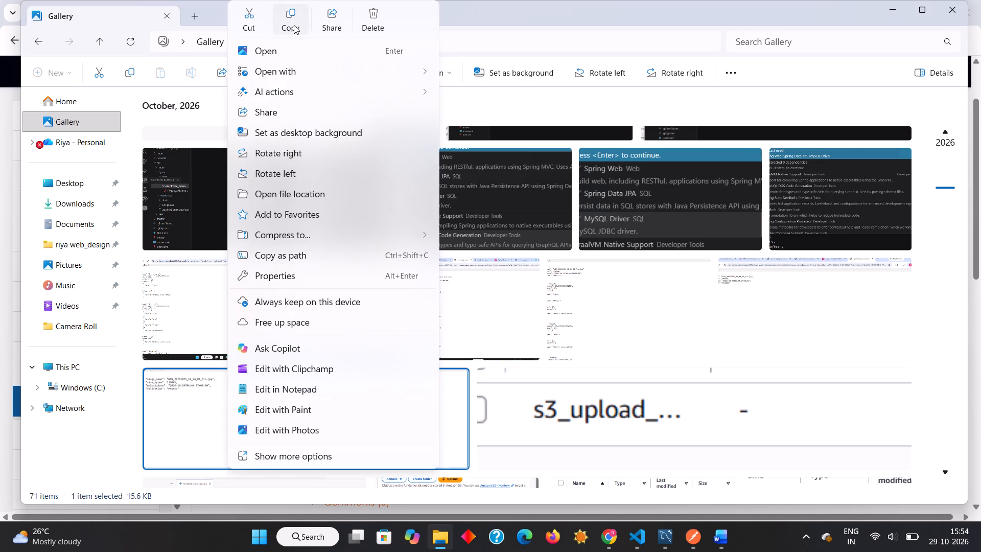
{"action": "left_click", "coordinate": [294, 25]}
{"action": "left_click", "coordinate": [725, 542]}
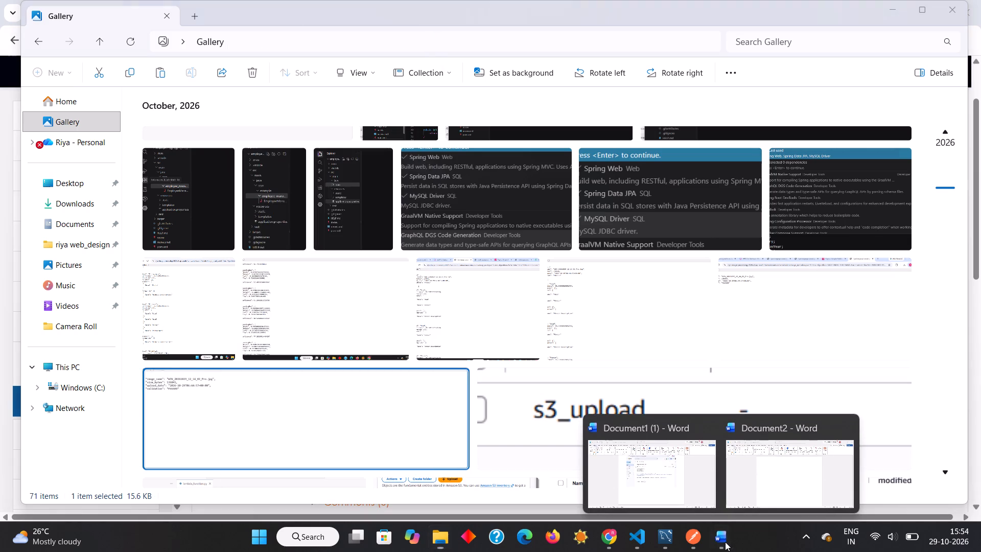
{"action": "left_click", "coordinate": [770, 474]}
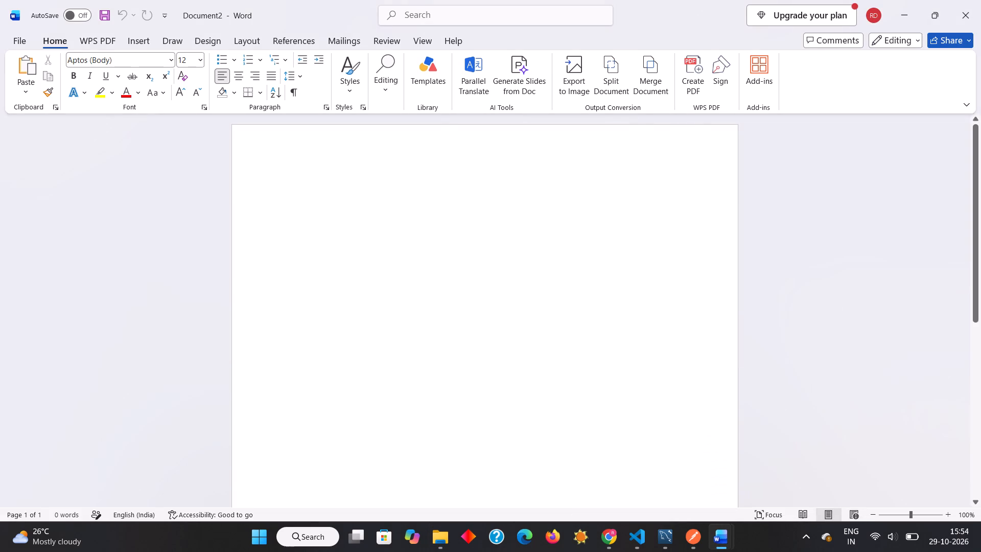
{"action": "key", "text": "ctrl+c"}
{"action": "key", "text": "ctrl+v"}
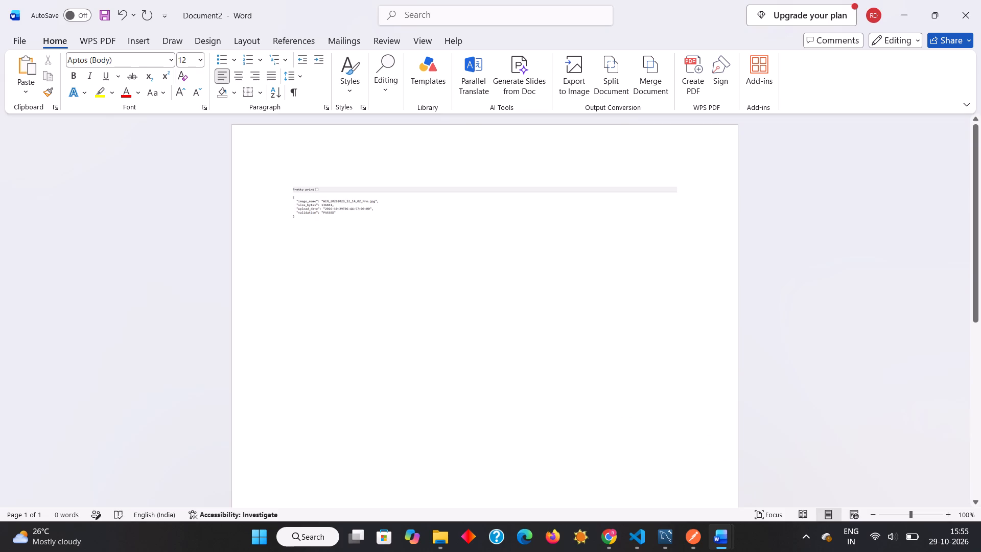
Resize the pasted metadata screenshot to about 10 cm high and 15.6 cm wide.
{"action": "left_click", "coordinate": [356, 195]}
{"action": "left_click_drag", "start_coordinate": [356, 195], "coordinate": [382, 174]}
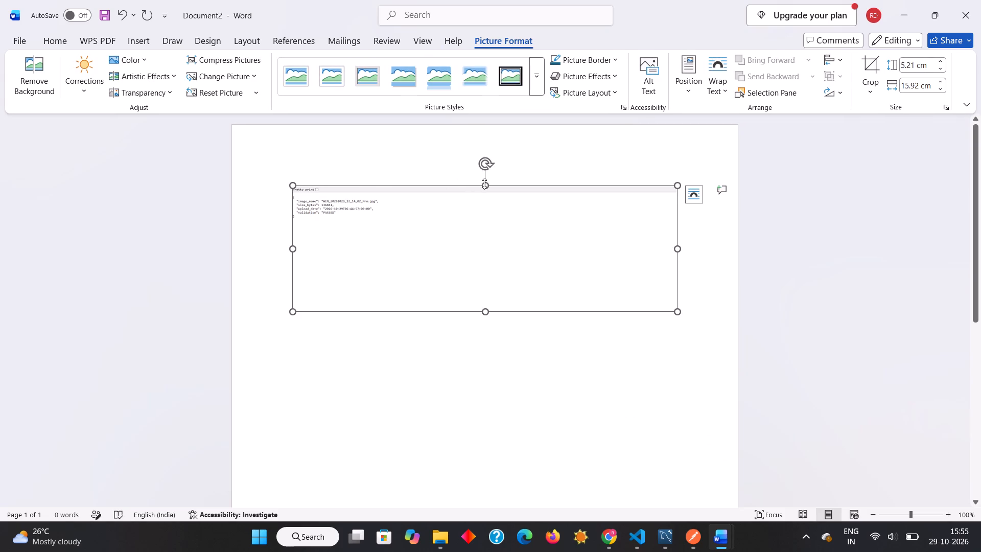
{"action": "left_click_drag", "start_coordinate": [484, 183], "coordinate": [496, 13]}
{"action": "left_click_drag", "start_coordinate": [293, 329], "coordinate": [293, 334]}
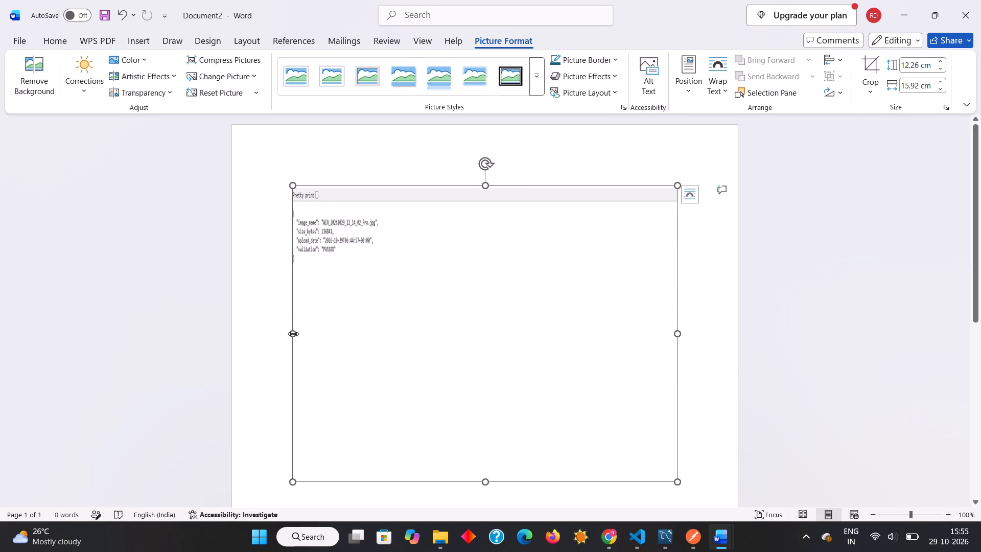
{"action": "left_click_drag", "start_coordinate": [293, 334], "coordinate": [290, 335]}
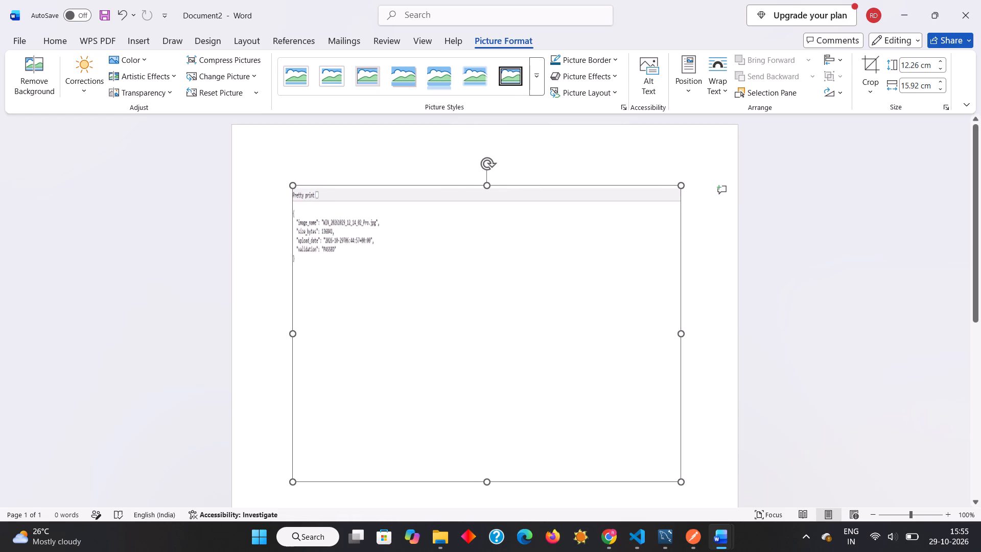
{"action": "left_click_drag", "start_coordinate": [290, 335], "coordinate": [300, 335]}
{"action": "left_click_drag", "start_coordinate": [482, 481], "coordinate": [478, 395]}
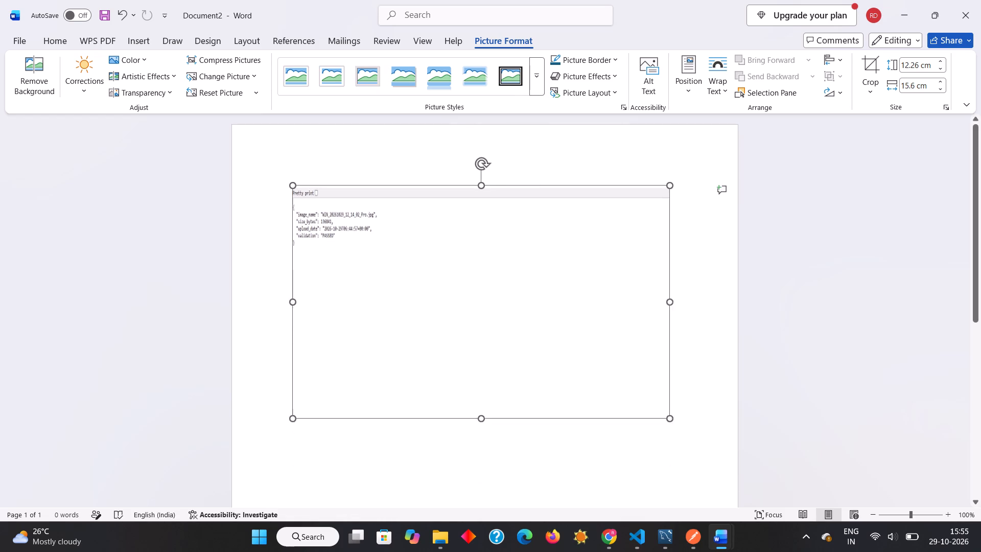
{"action": "left_click_drag", "start_coordinate": [478, 395], "coordinate": [483, 428]}
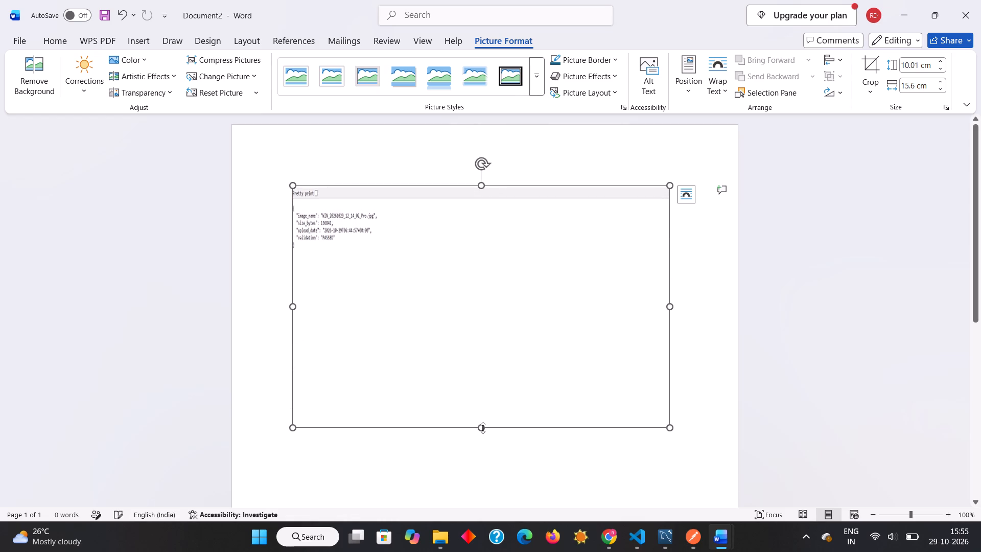
{"action": "left_click", "coordinate": [531, 374]}
{"action": "left_click", "coordinate": [509, 486]}
{"action": "scroll", "coordinate": [509, 486], "scroll_direction": "down", "scroll_amount": 1}
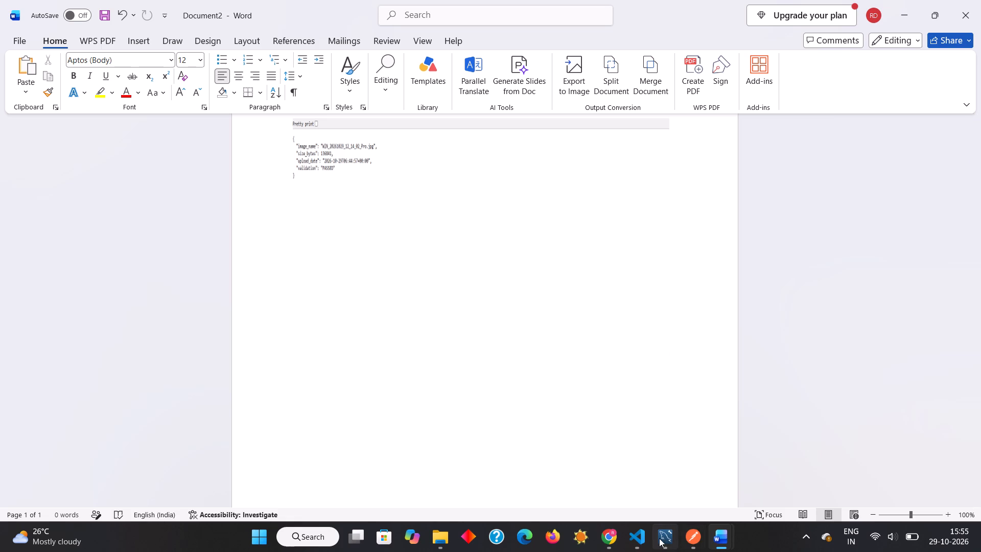
Copy the Gallery screenshot of the image_result.json output with metadata and labels, and paste it above the metadata picture in Document2.
{"action": "left_click", "coordinate": [612, 533]}
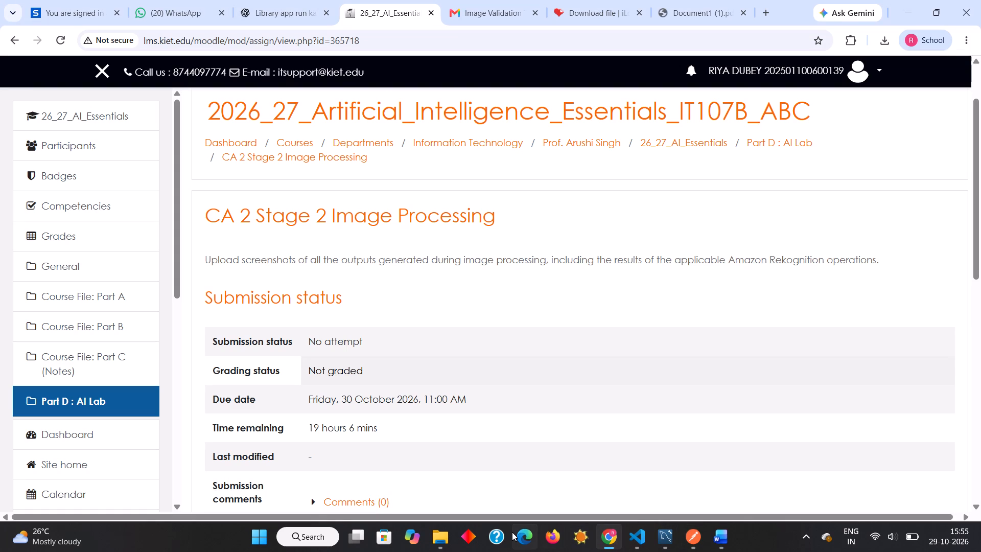
{"action": "left_click", "coordinate": [445, 537]}
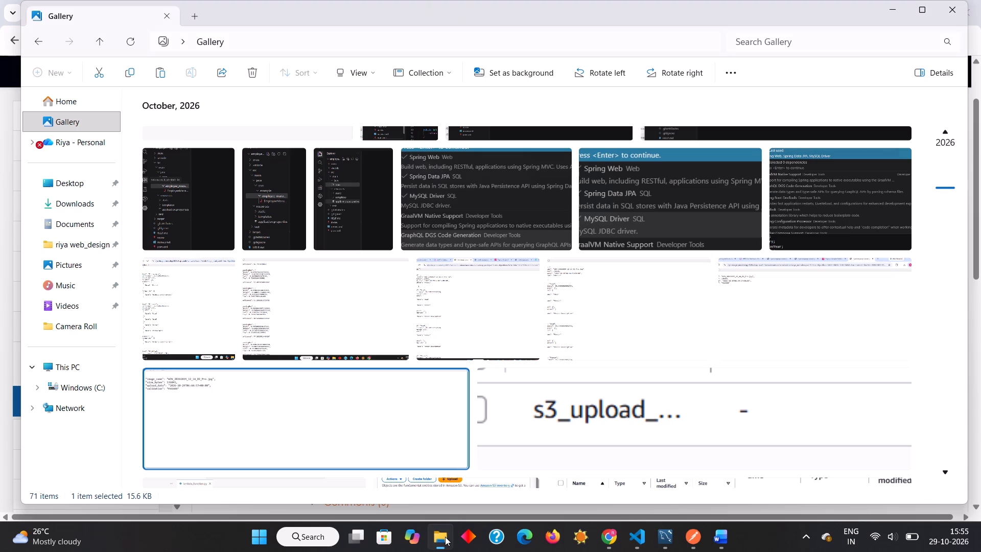
{"action": "scroll", "coordinate": [440, 293], "scroll_direction": "down", "scroll_amount": 1}
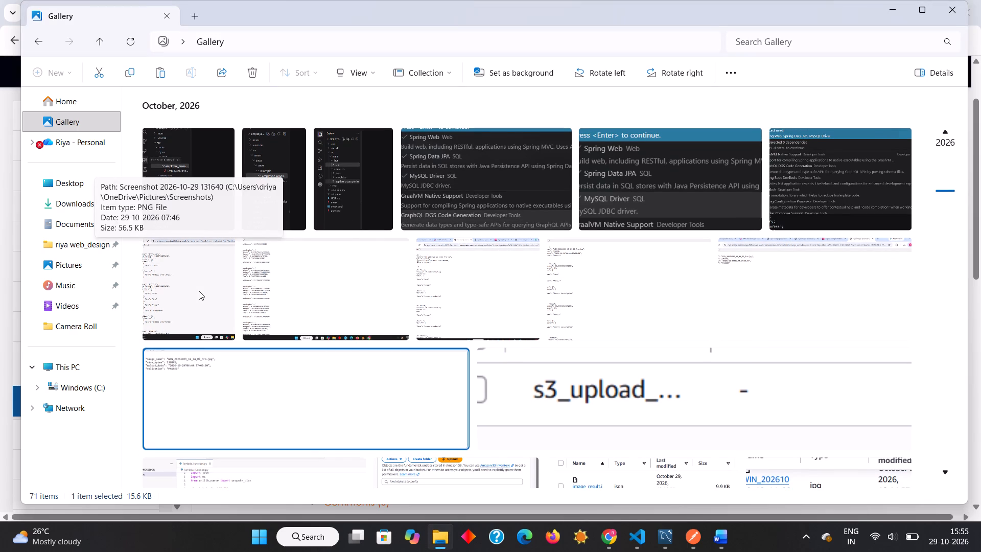
{"action": "right_click", "coordinate": [441, 310]}
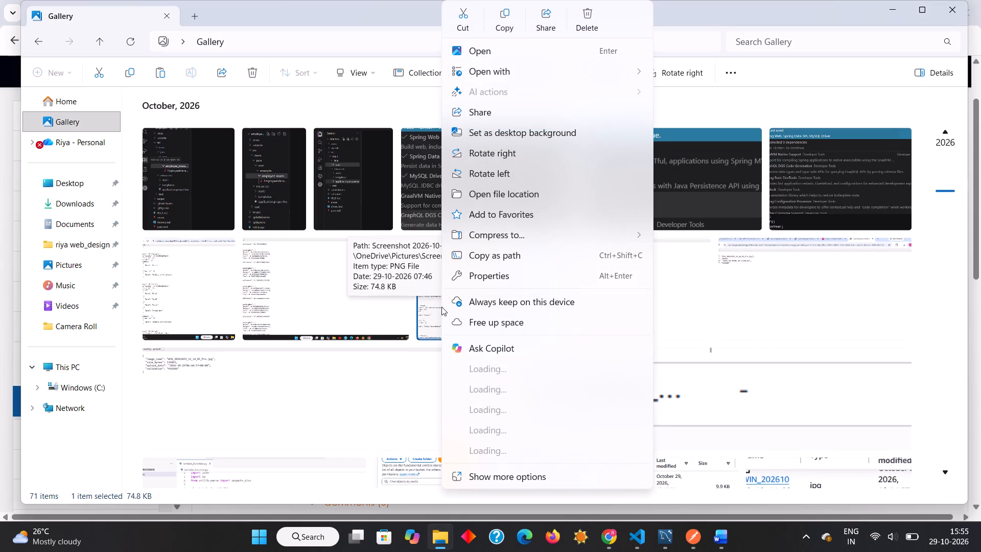
{"action": "left_click", "coordinate": [503, 19]}
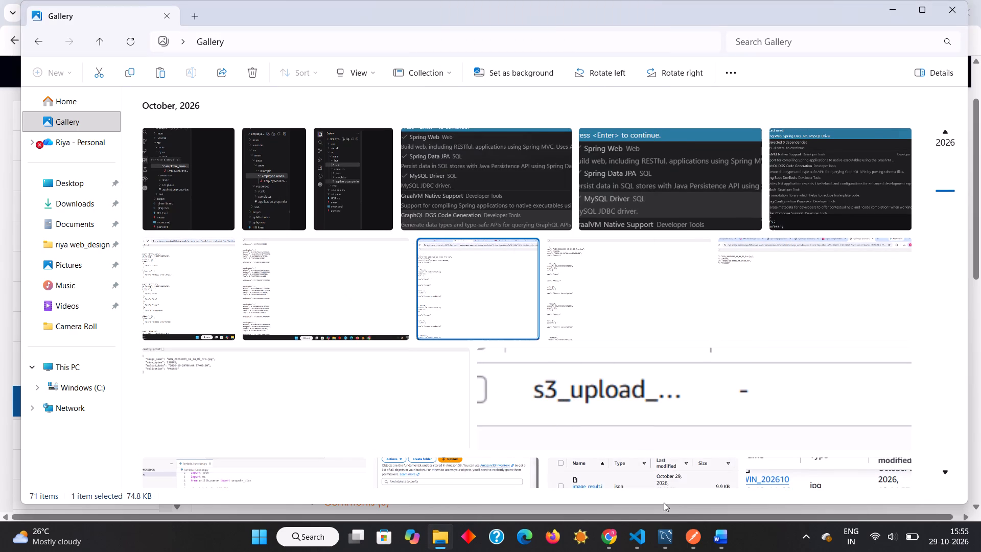
{"action": "left_click", "coordinate": [694, 542]}
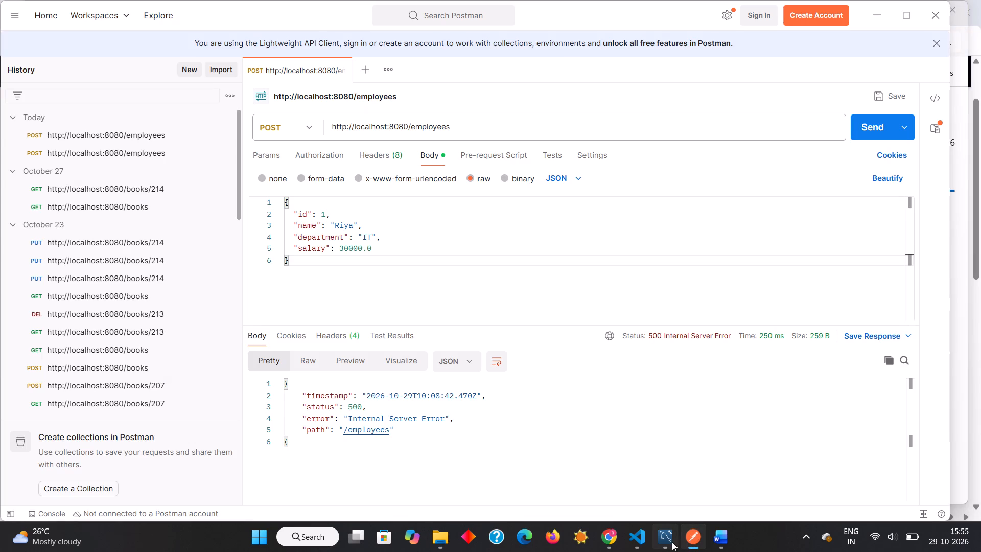
{"action": "left_click", "coordinate": [700, 541]}
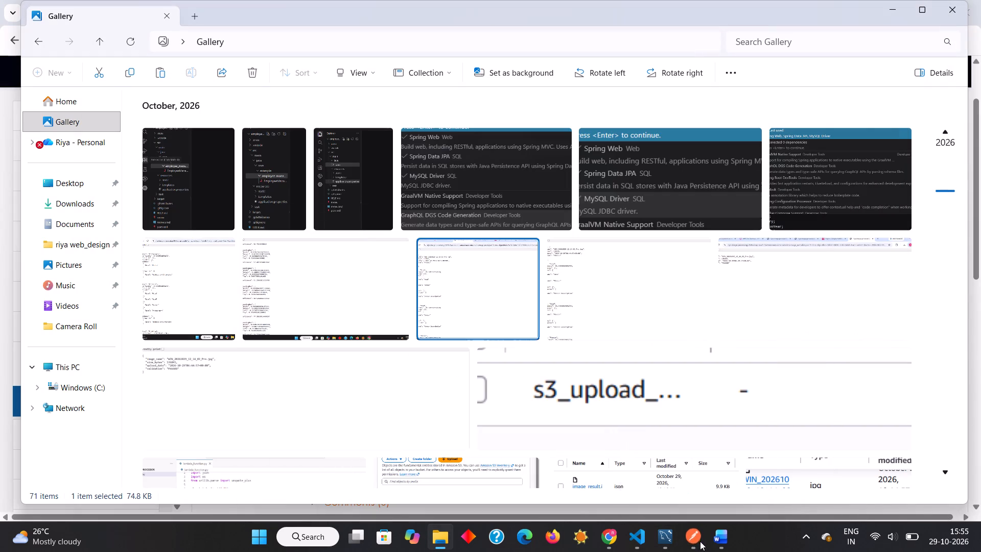
{"action": "left_click", "coordinate": [716, 541]}
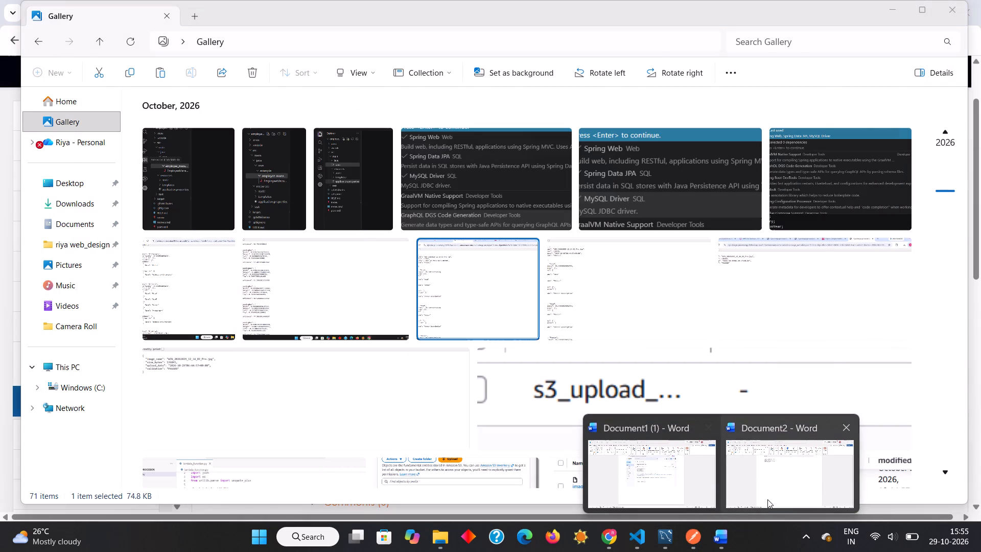
{"action": "left_click", "coordinate": [767, 499]}
{"action": "left_click", "coordinate": [466, 332]}
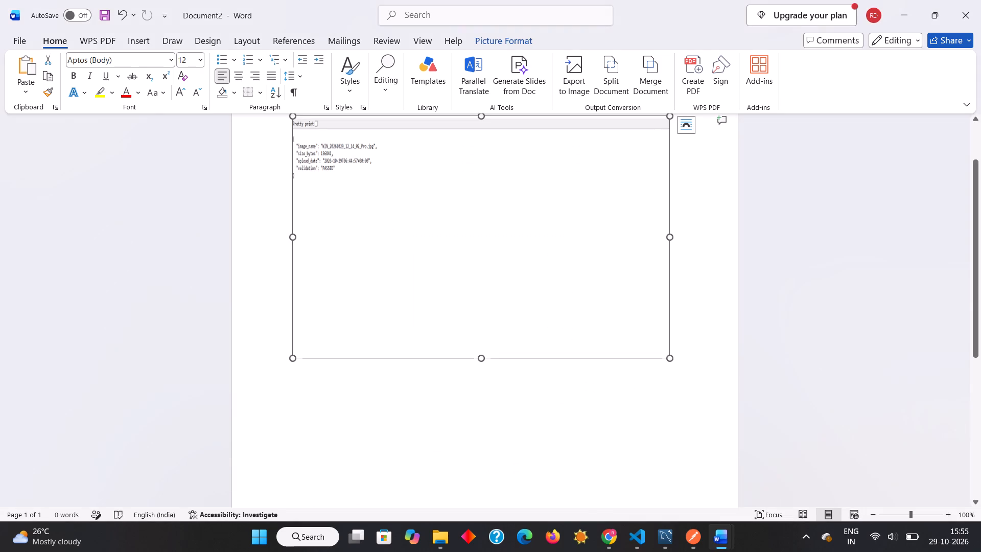
{"action": "key", "text": "ctrl+v"}
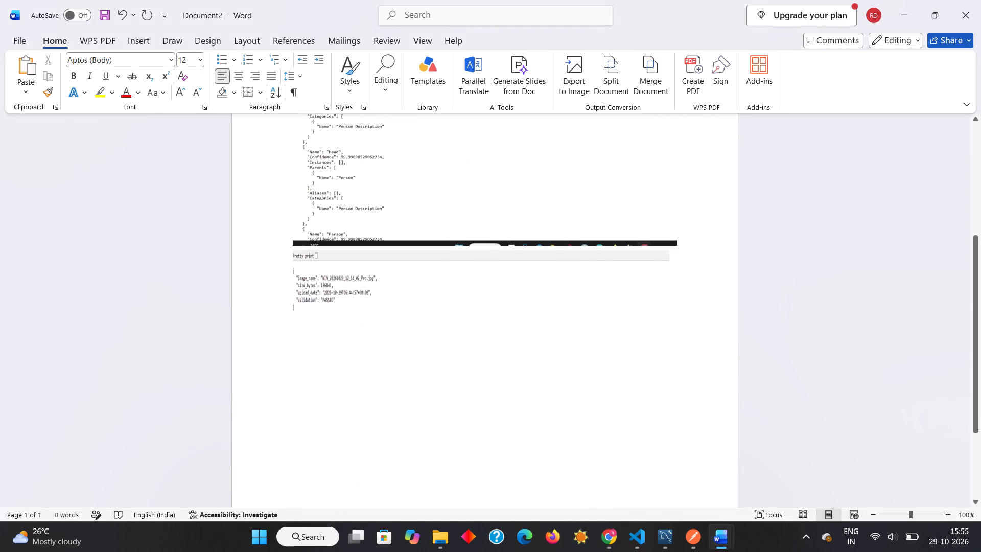
Look over both pasted screenshots in Document2 and reread the Stage 2 Image Processing assignment instructions in the browser.
{"action": "scroll", "coordinate": [435, 337], "scroll_direction": "up", "scroll_amount": 3}
{"action": "scroll", "coordinate": [435, 337], "scroll_direction": "down", "scroll_amount": 1}
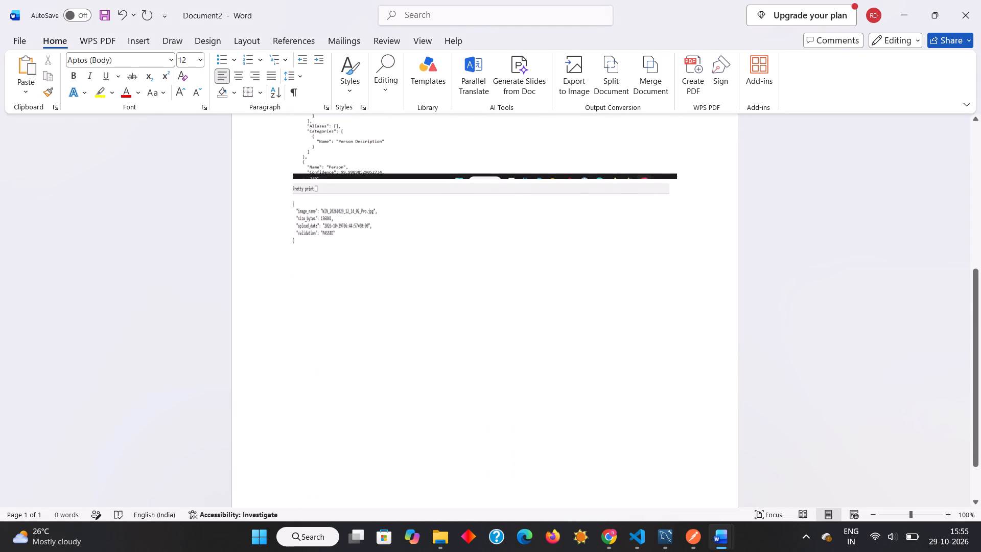
{"action": "scroll", "coordinate": [540, 477], "scroll_direction": "down", "scroll_amount": 1}
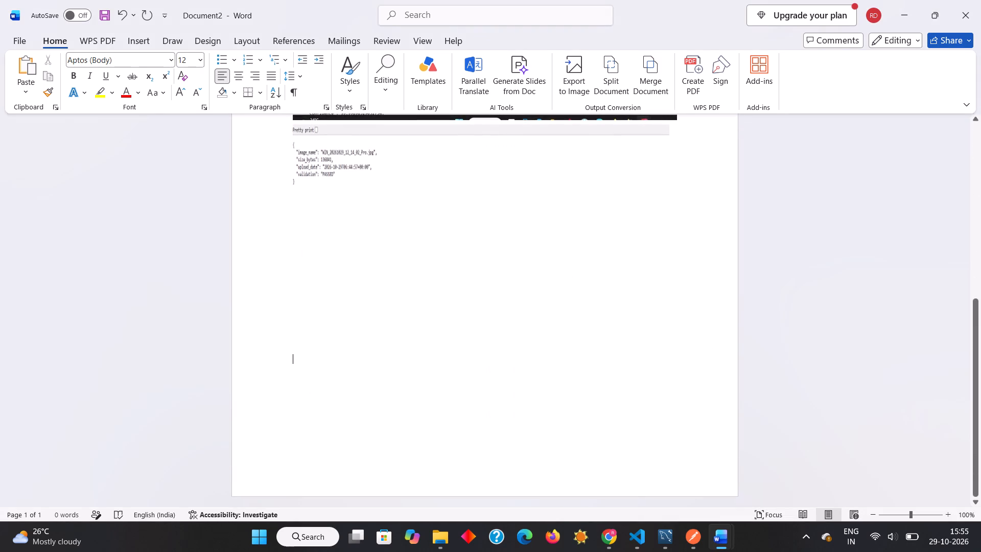
{"action": "scroll", "coordinate": [500, 421], "scroll_direction": "up", "scroll_amount": 3}
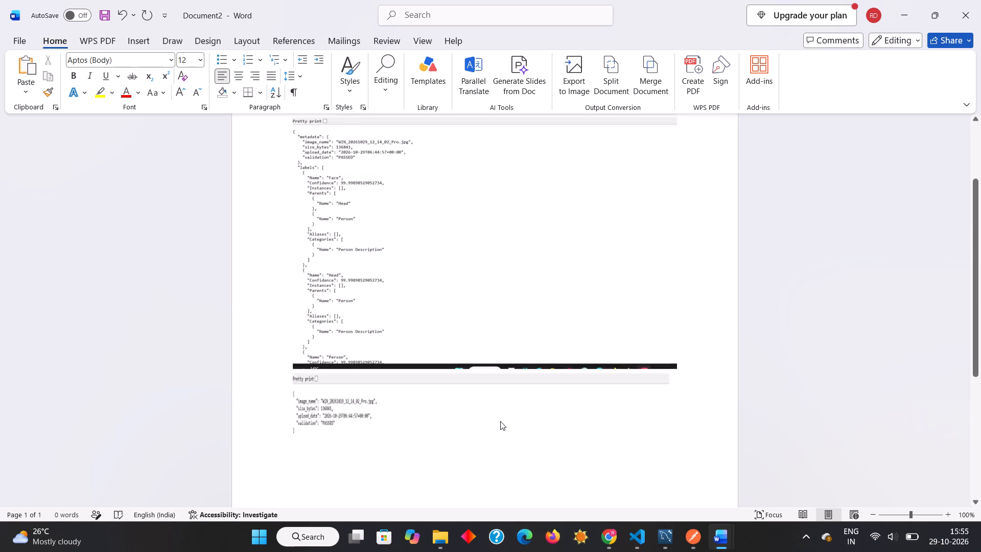
{"action": "scroll", "coordinate": [500, 421], "scroll_direction": "up", "scroll_amount": 1}
{"action": "scroll", "coordinate": [500, 421], "scroll_direction": "down", "scroll_amount": 8}
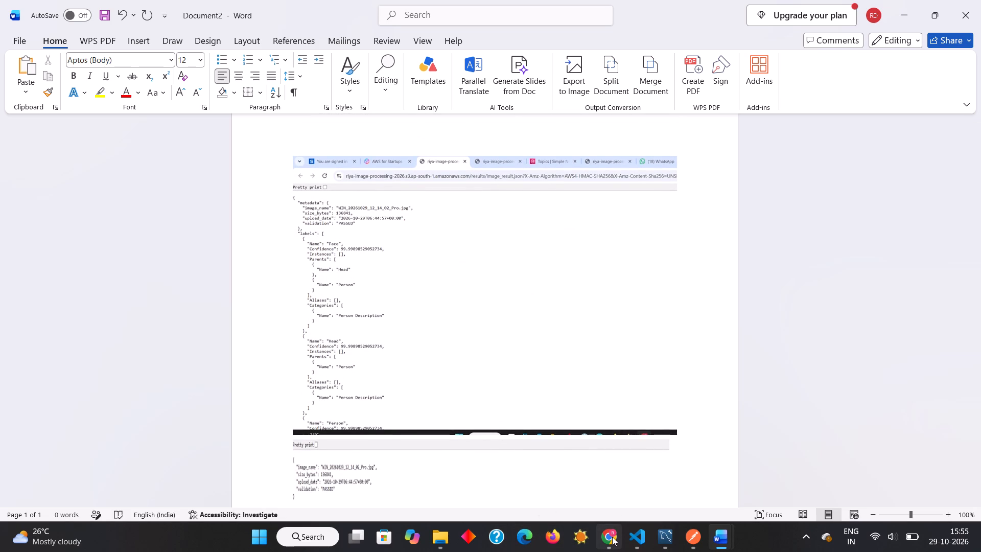
{"action": "left_click", "coordinate": [600, 531]}
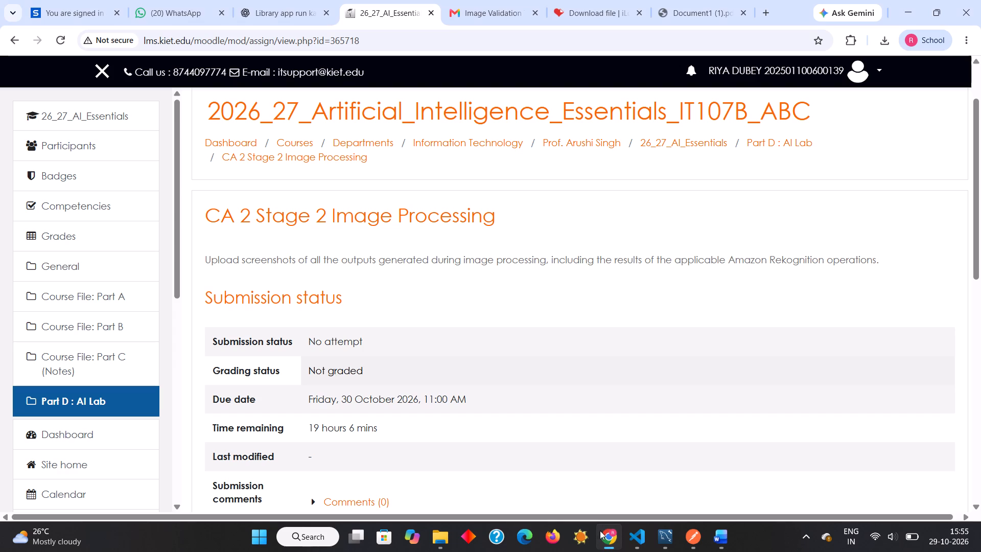
{"action": "scroll", "coordinate": [496, 455], "scroll_direction": "down", "scroll_amount": 2}
{"action": "scroll", "coordinate": [496, 455], "scroll_direction": "up", "scroll_amount": 3}
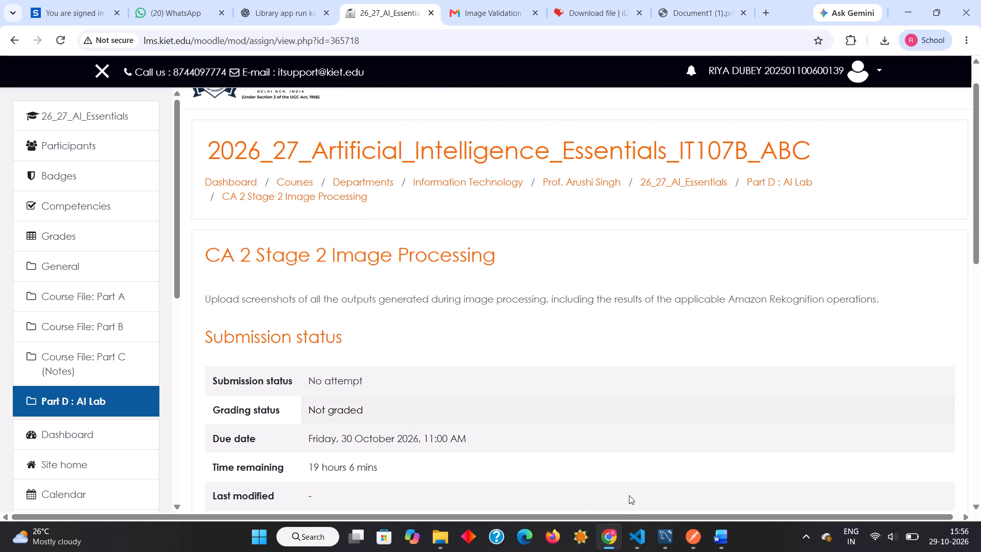
Select the wide JSON output screenshot just before the already copied labels screenshot in the File Explorer Gallery.
{"action": "left_click", "coordinate": [439, 545]}
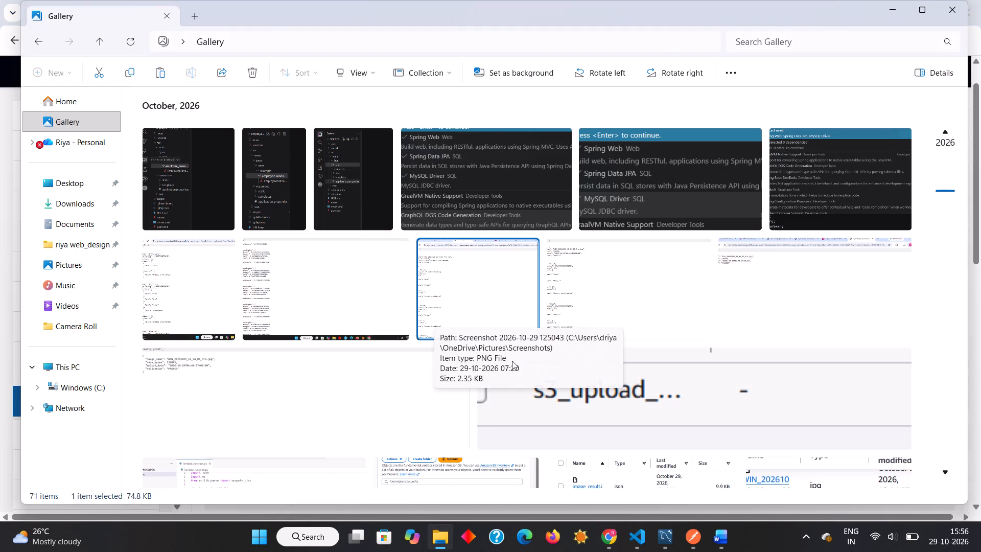
{"action": "left_click", "coordinate": [374, 332]}
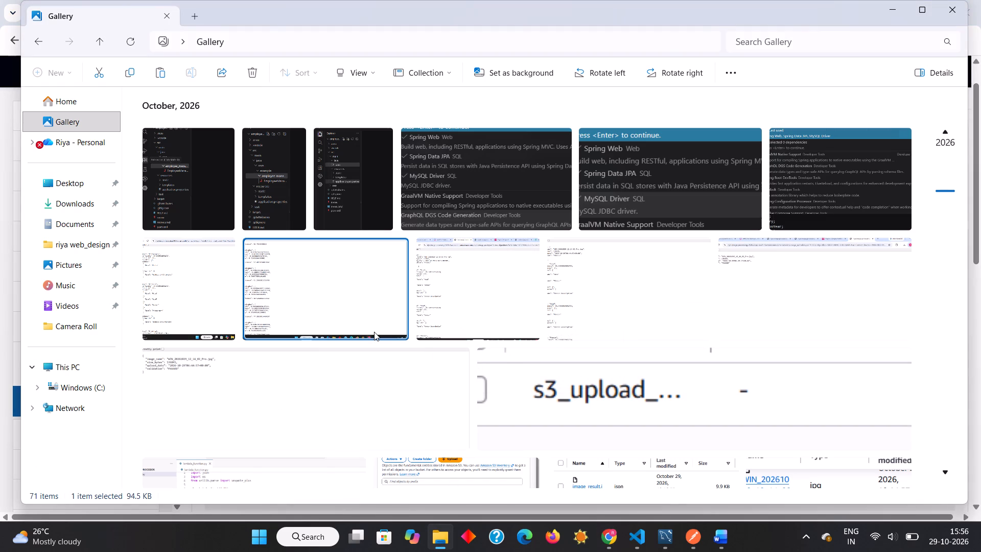
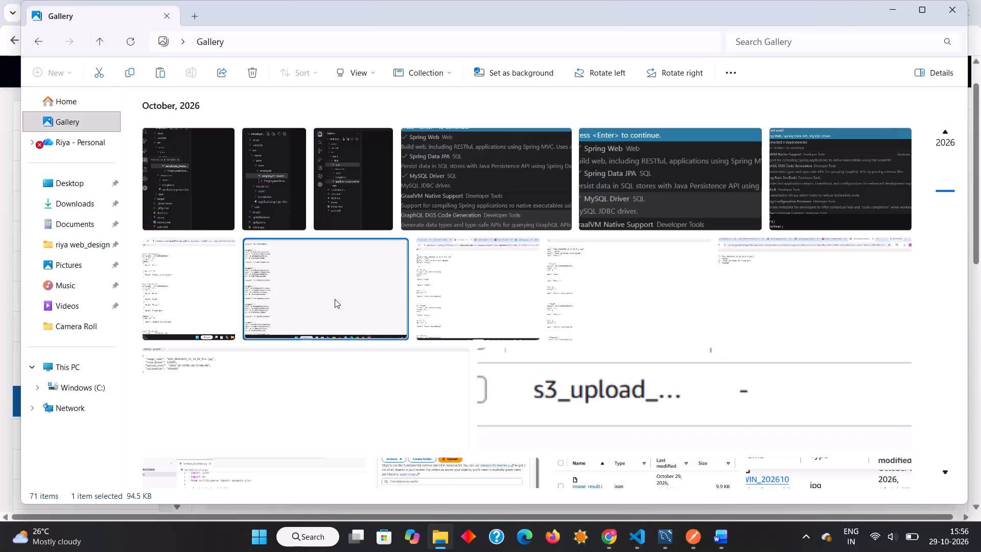
Preview the selected bounding-box JSON screenshot at full size to check its content, and close the preview.
{"action": "left_click", "coordinate": [335, 299]}
{"action": "double_click", "coordinate": [308, 295]}
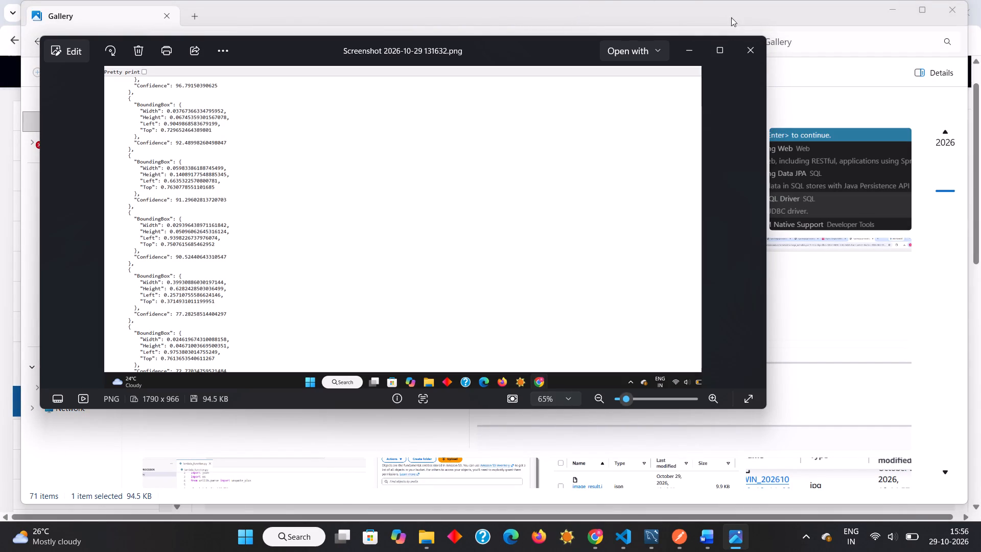
{"action": "left_click", "coordinate": [750, 52]}
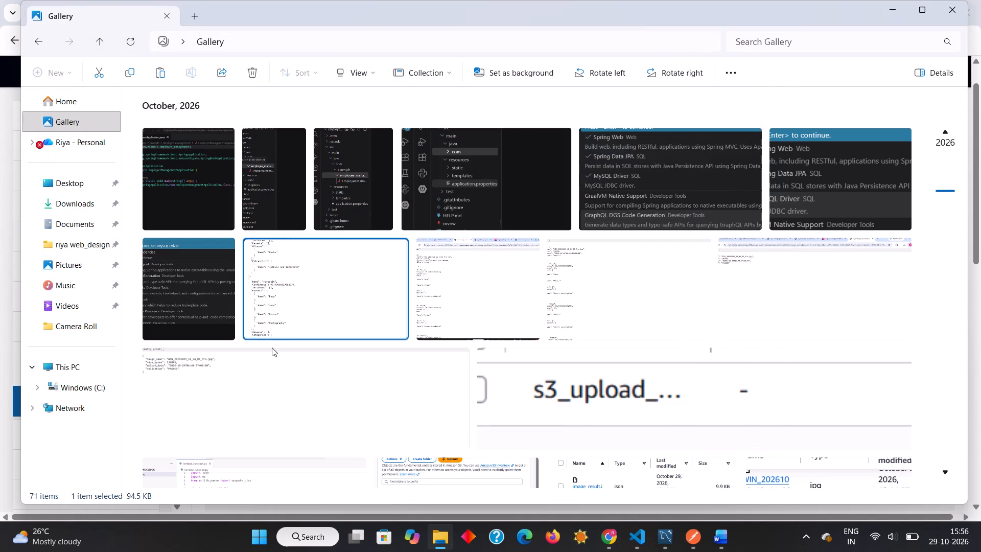
Copy the bounding-box JSON screenshot from the Gallery and switch to the empty space below the metadata picture in Document2.
{"action": "right_click", "coordinate": [307, 303]}
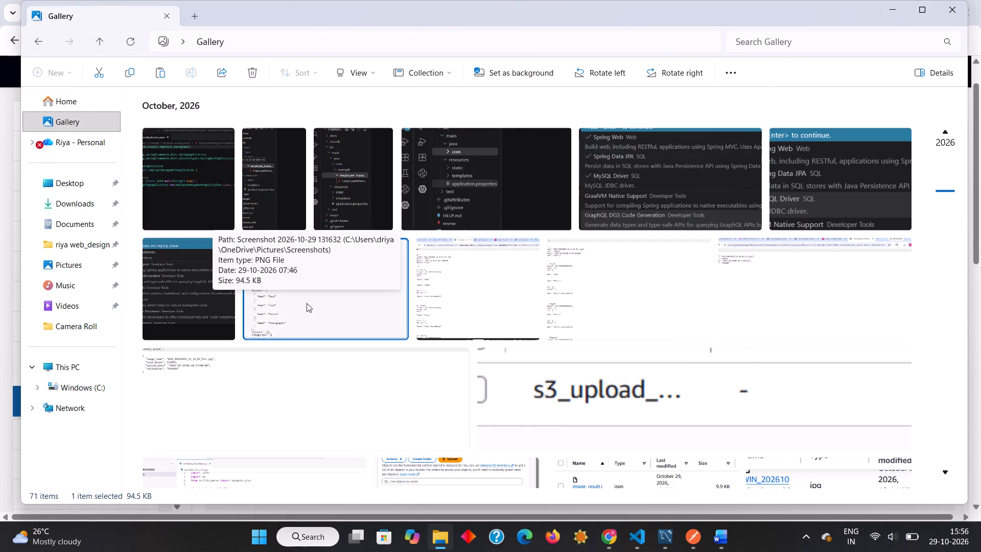
{"action": "left_click", "coordinate": [375, 22]}
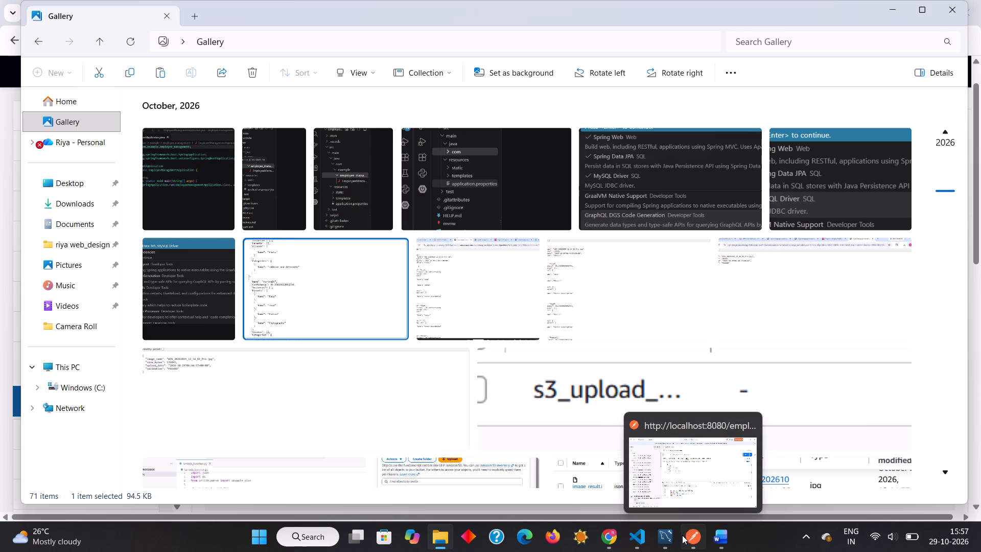
{"action": "left_click", "coordinate": [720, 538]}
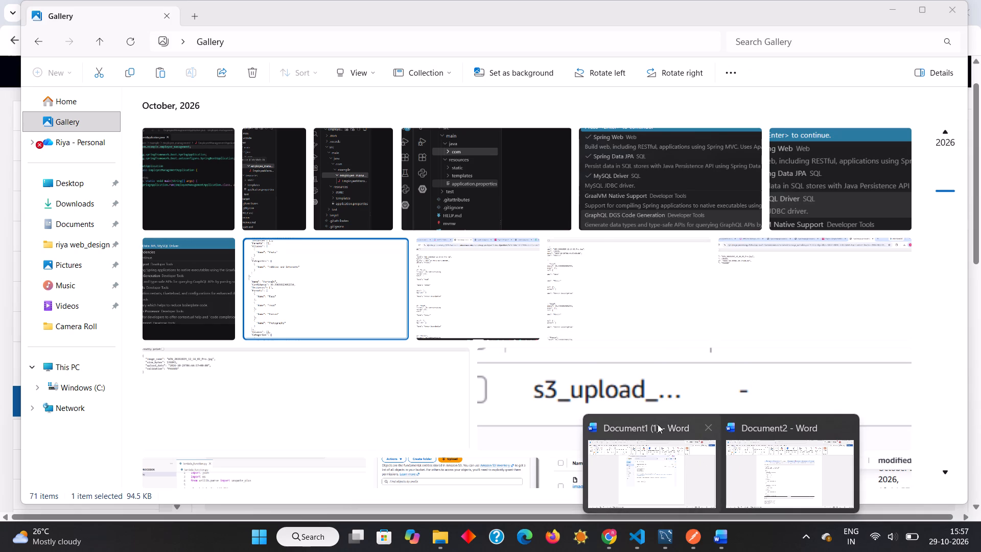
{"action": "left_click", "coordinate": [776, 475]}
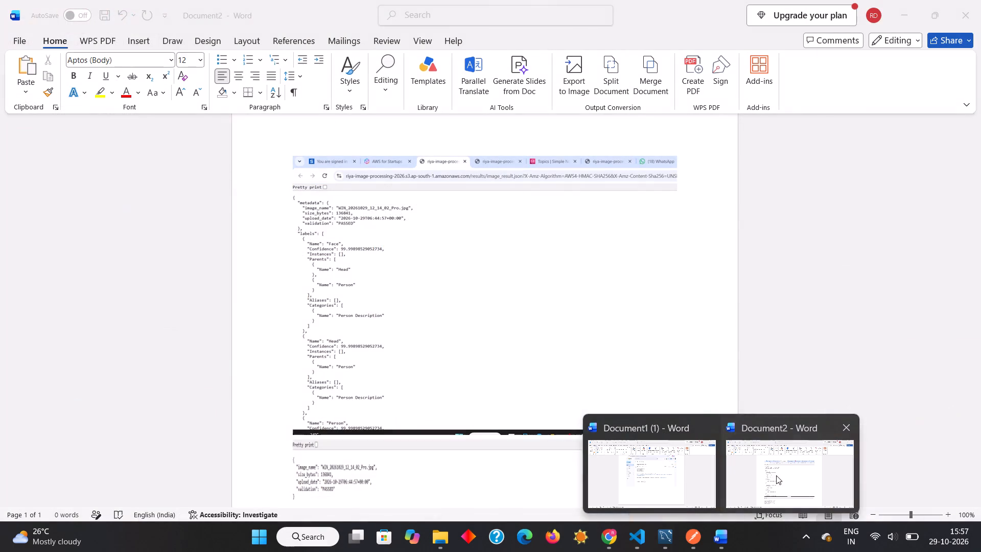
{"action": "scroll", "coordinate": [519, 373], "scroll_direction": "down", "scroll_amount": 3}
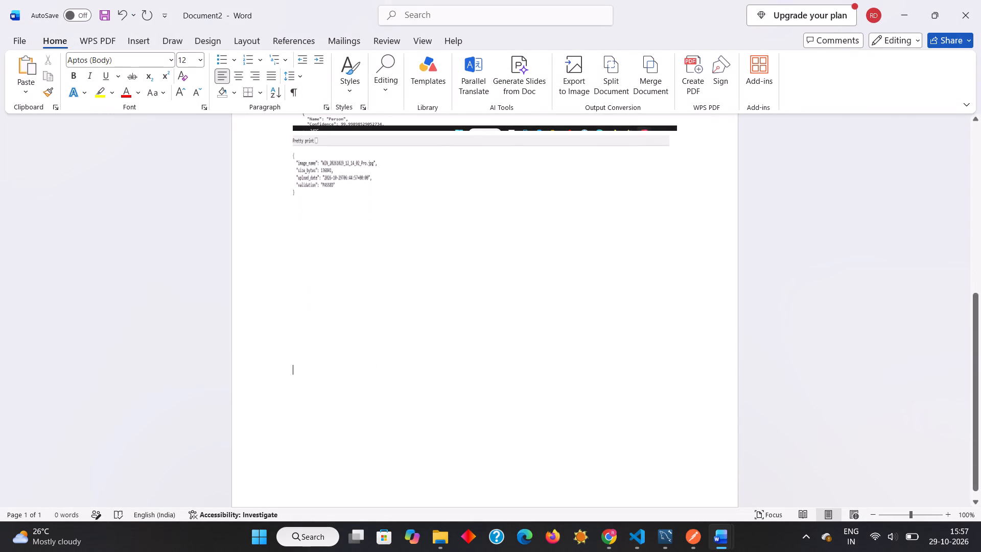
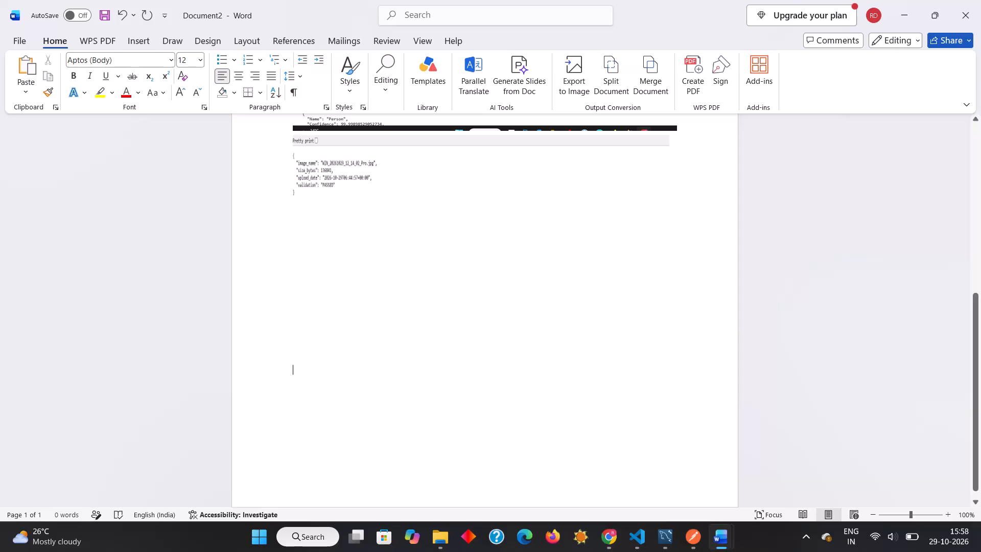
Paste the copied bounding-box JSON screenshot between the full JSON result picture and the metadata picture, and check its placement.
{"action": "scroll", "coordinate": [347, 253], "scroll_direction": "down", "scroll_amount": 2}
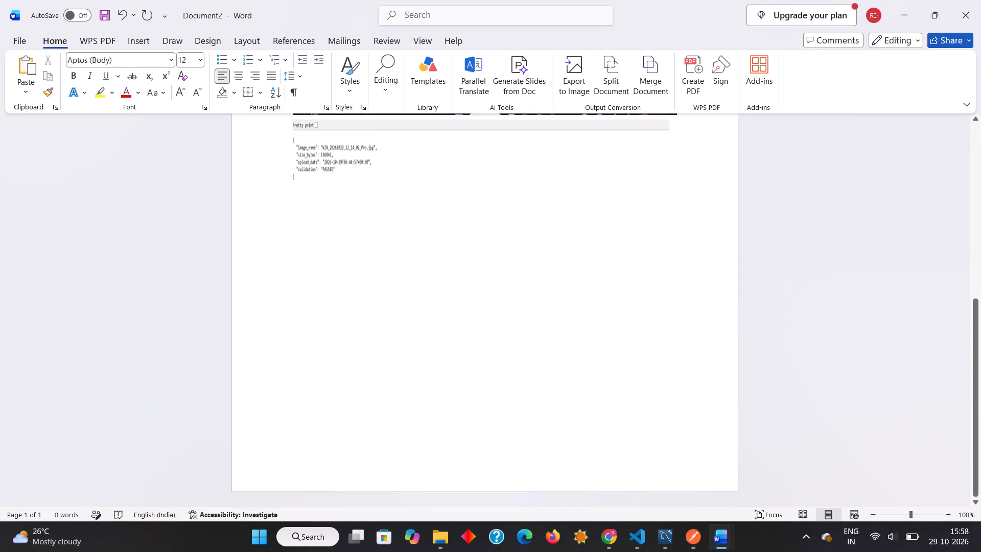
{"action": "scroll", "coordinate": [347, 253], "scroll_direction": "down", "scroll_amount": 1}
{"action": "scroll", "coordinate": [347, 253], "scroll_direction": "up", "scroll_amount": 4}
{"action": "scroll", "coordinate": [347, 253], "scroll_direction": "down", "scroll_amount": 2}
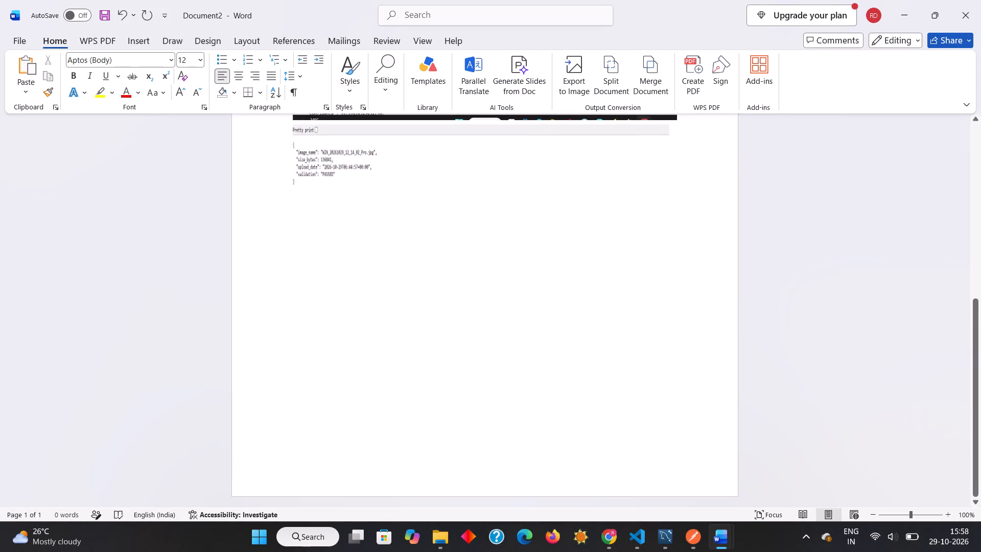
{"action": "left_click", "coordinate": [318, 176]}
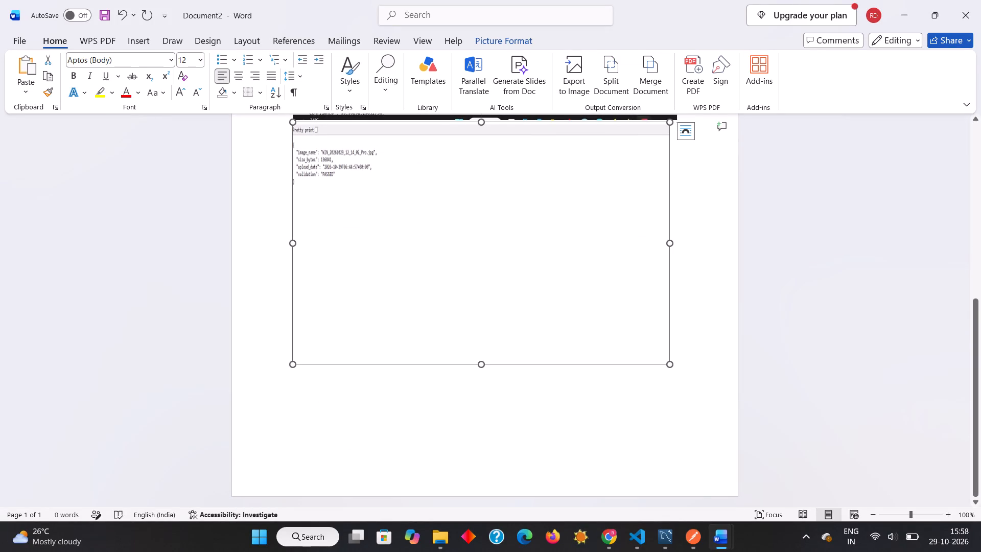
{"action": "key", "text": "ctrl+v"}
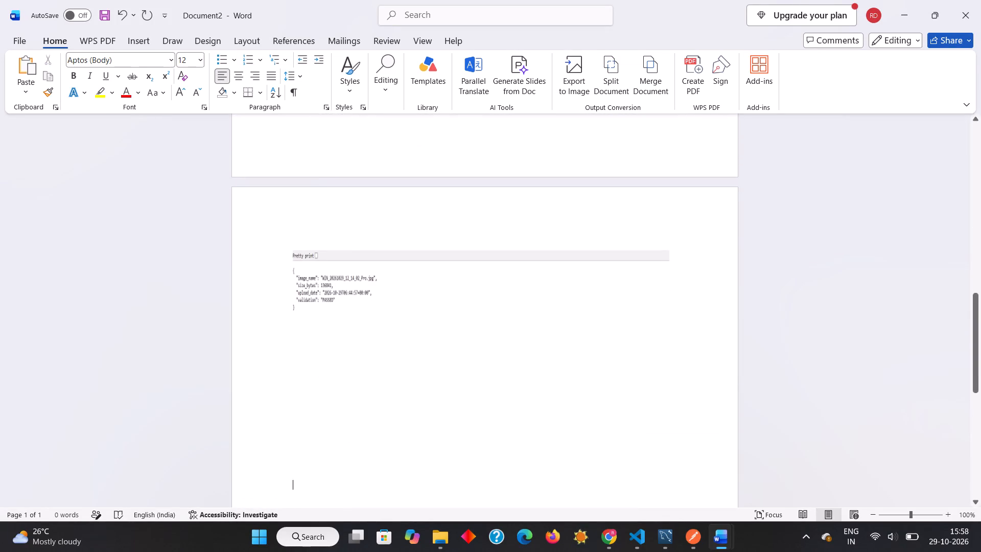
{"action": "scroll", "coordinate": [328, 311], "scroll_direction": "up", "scroll_amount": 5}
{"action": "scroll", "coordinate": [328, 311], "scroll_direction": "down", "scroll_amount": 3}
{"action": "scroll", "coordinate": [328, 311], "scroll_direction": "up", "scroll_amount": 2}
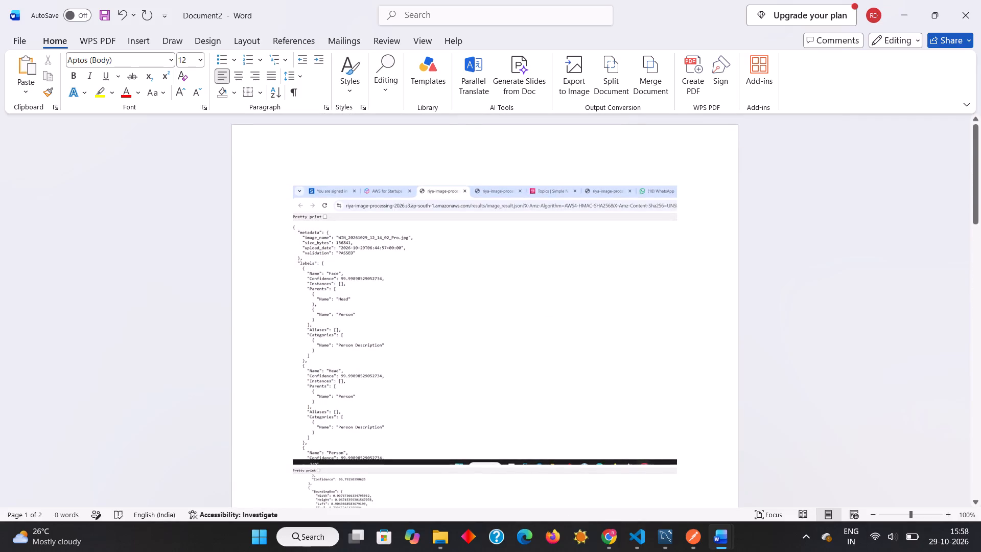
Turn on AutoSave for the document, storing it in the personal OneDrive under the name Document2.
{"action": "left_click", "coordinate": [72, 11]}
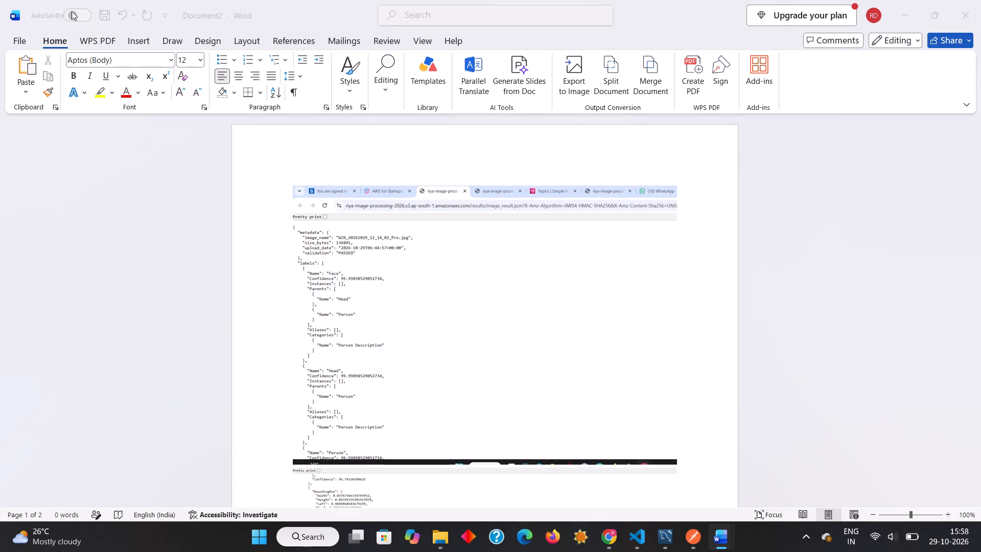
{"action": "left_click", "coordinate": [467, 204]}
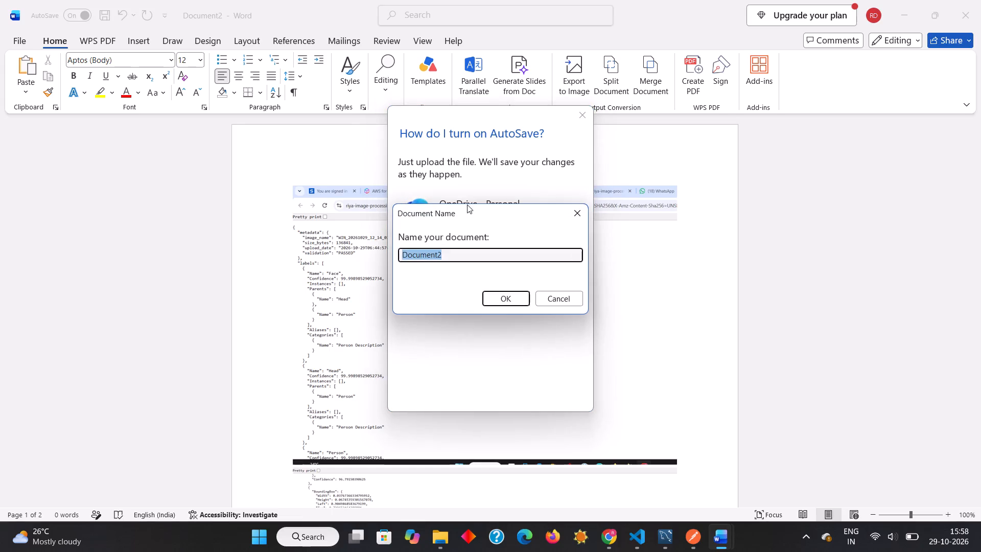
{"action": "left_click", "coordinate": [503, 302]}
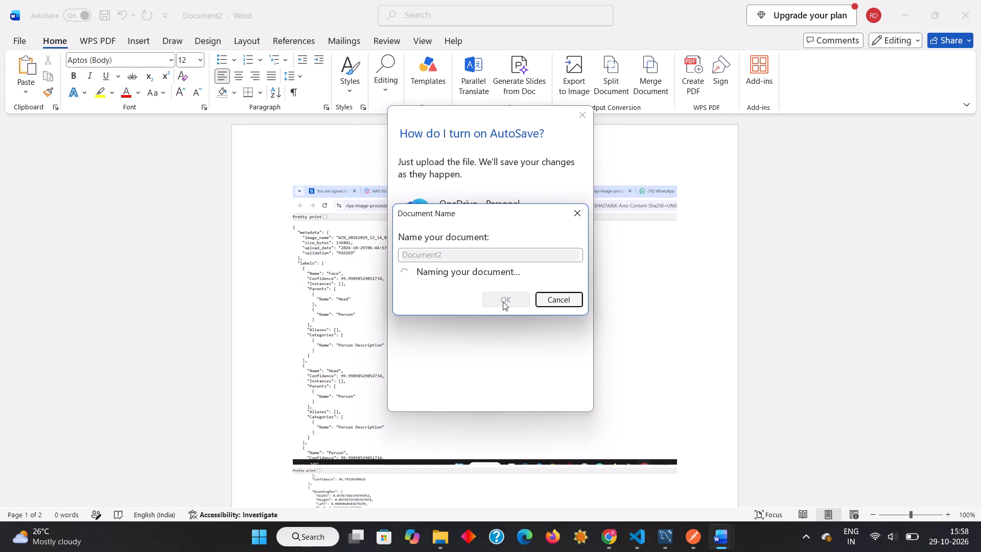
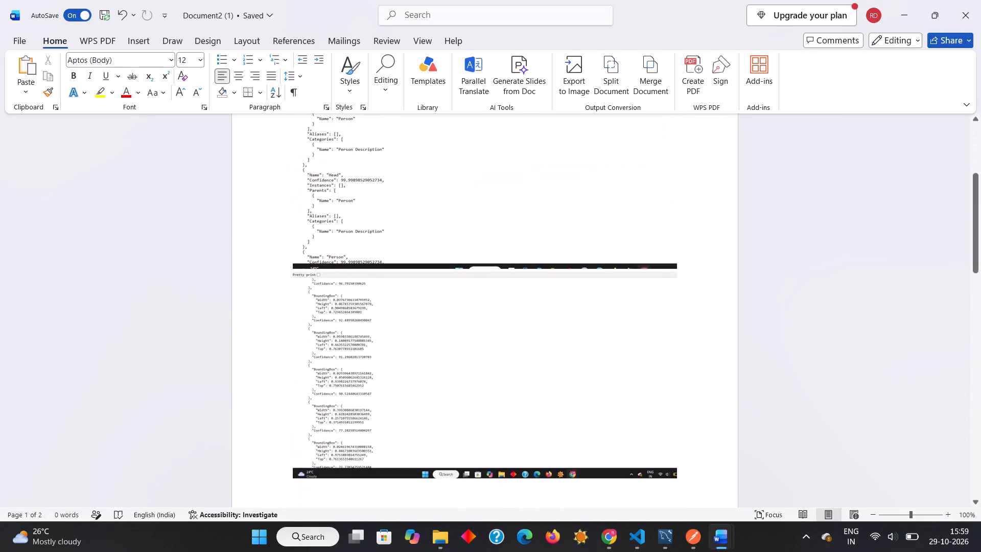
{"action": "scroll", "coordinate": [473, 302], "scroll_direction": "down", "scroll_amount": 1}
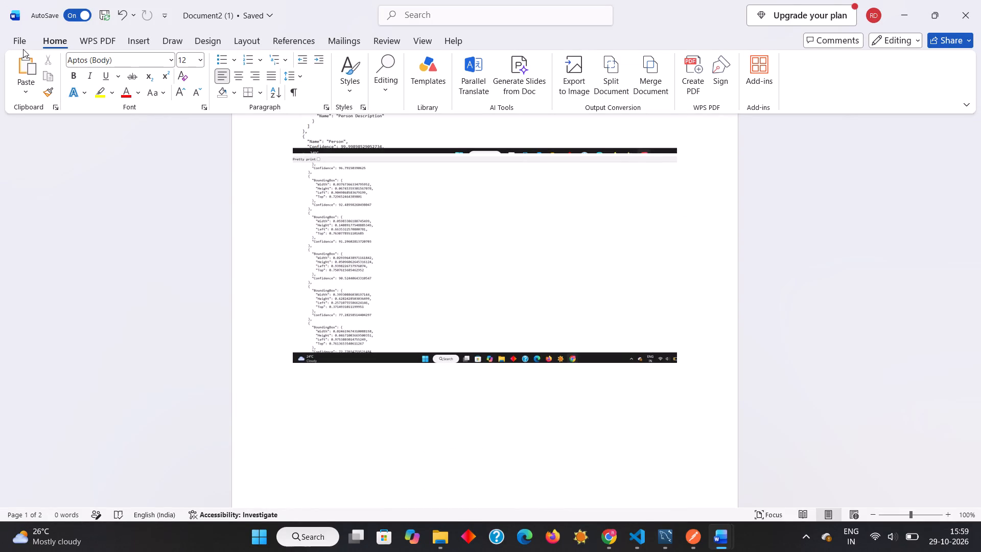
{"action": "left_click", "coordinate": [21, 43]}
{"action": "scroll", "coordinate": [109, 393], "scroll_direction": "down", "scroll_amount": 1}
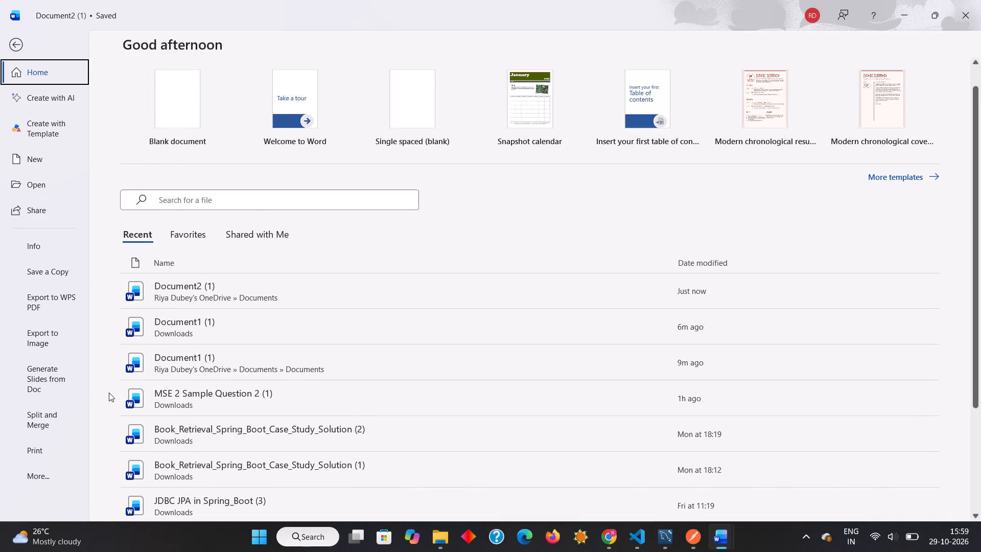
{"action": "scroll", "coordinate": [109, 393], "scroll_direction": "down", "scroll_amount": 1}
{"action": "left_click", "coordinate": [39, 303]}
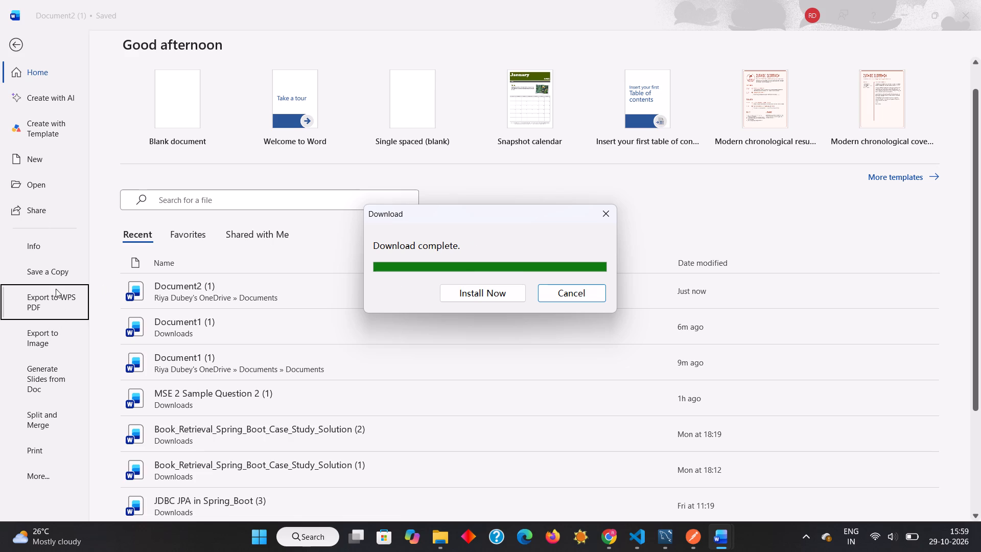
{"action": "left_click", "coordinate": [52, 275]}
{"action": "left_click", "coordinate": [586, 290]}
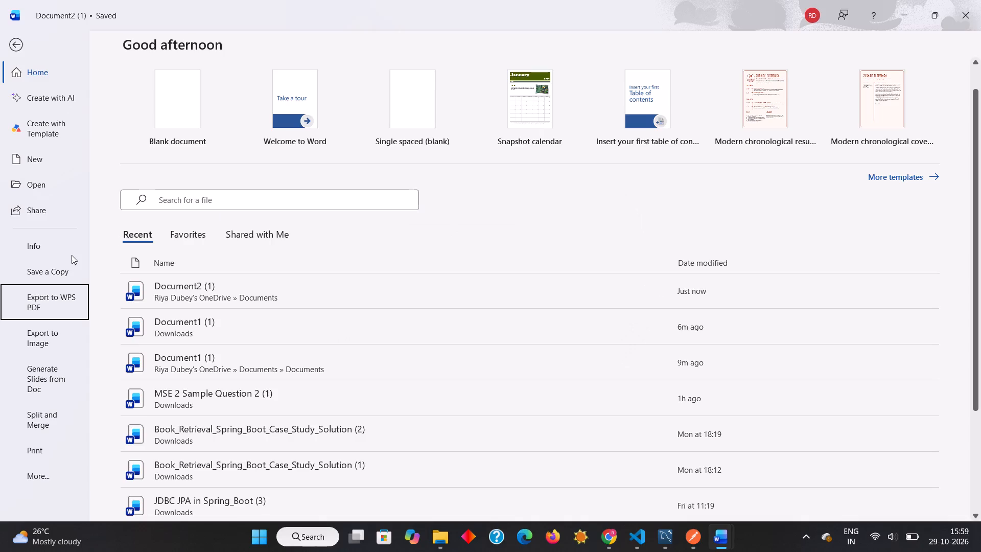
Save a copy of the document in the Downloads folder as a Word document named Document2 (1).
{"action": "left_click", "coordinate": [56, 277]}
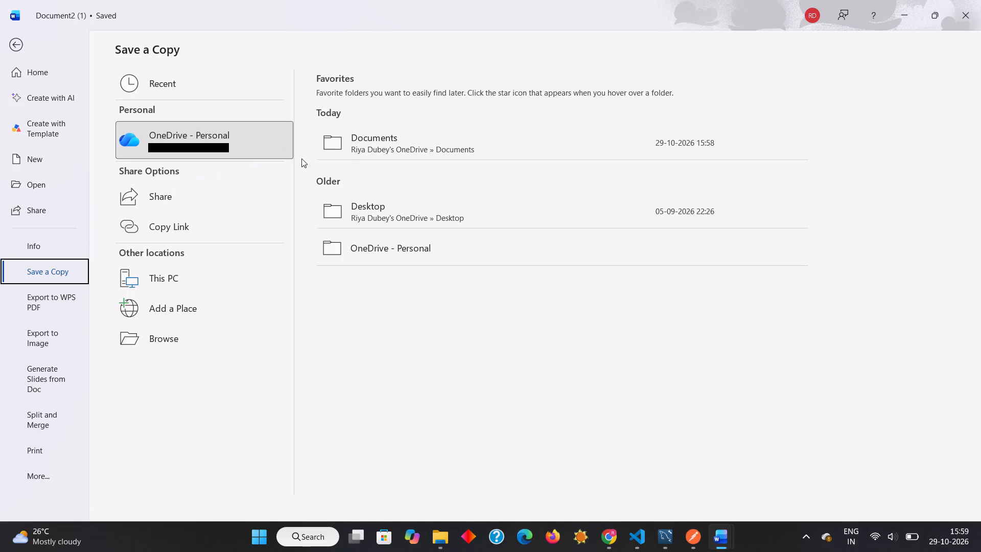
{"action": "triple_click", "coordinate": [382, 136]}
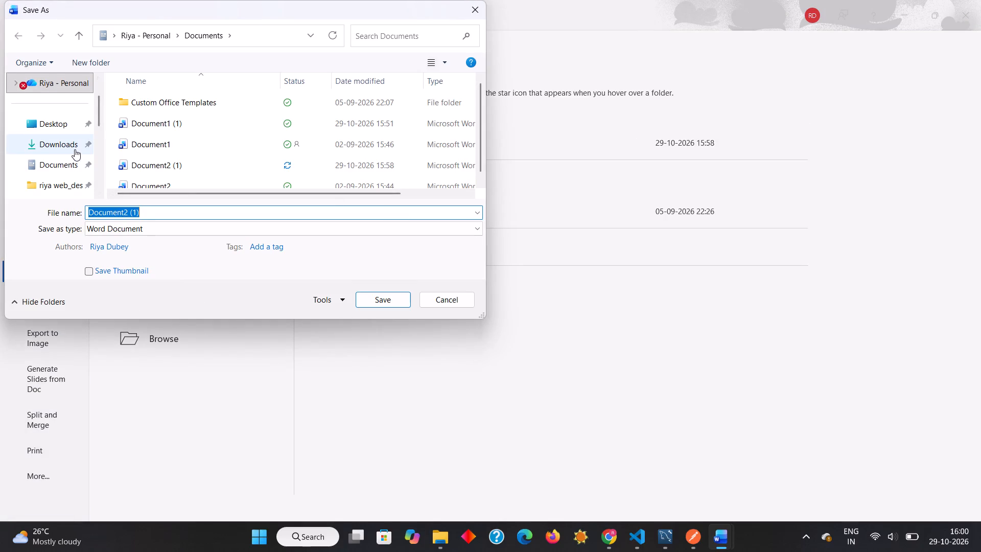
{"action": "left_click", "coordinate": [75, 149]}
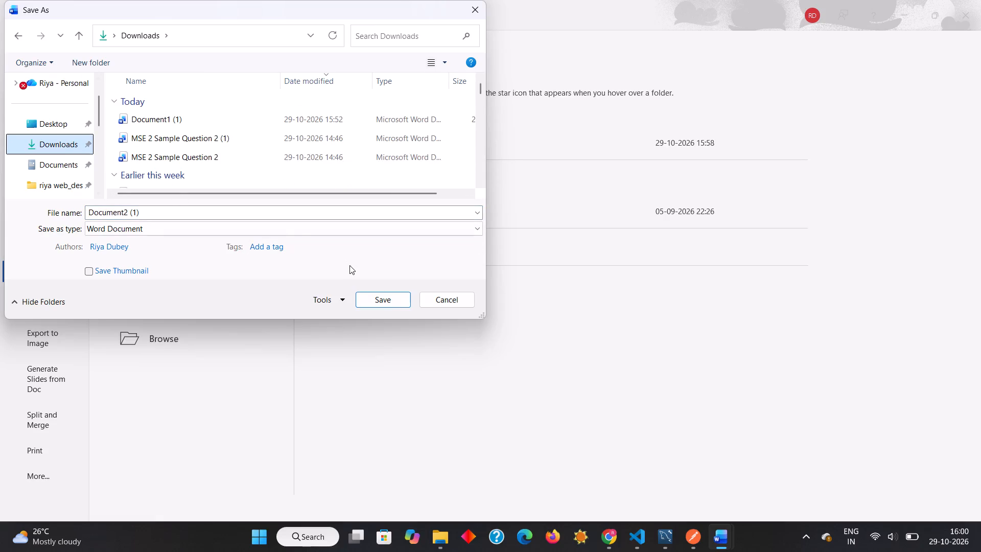
{"action": "left_click", "coordinate": [388, 300]}
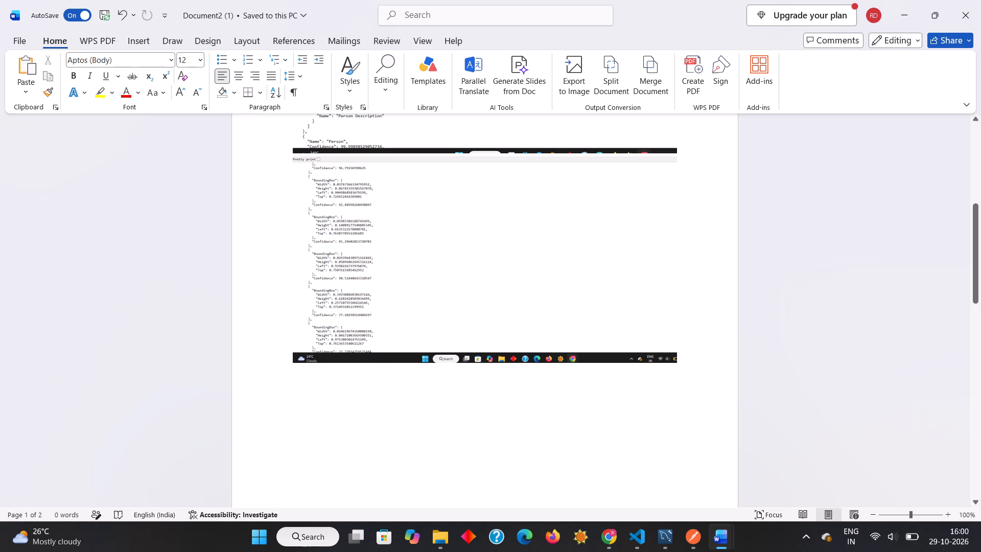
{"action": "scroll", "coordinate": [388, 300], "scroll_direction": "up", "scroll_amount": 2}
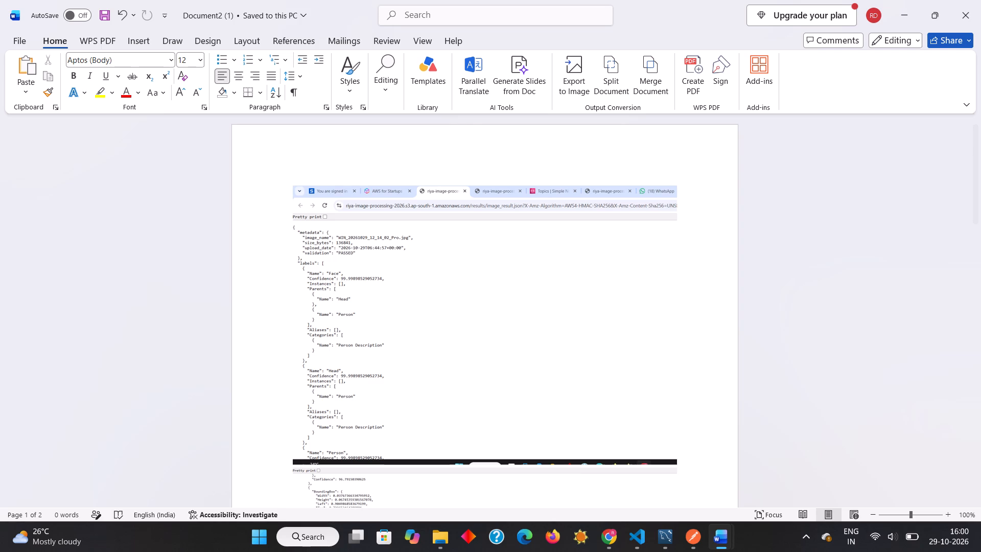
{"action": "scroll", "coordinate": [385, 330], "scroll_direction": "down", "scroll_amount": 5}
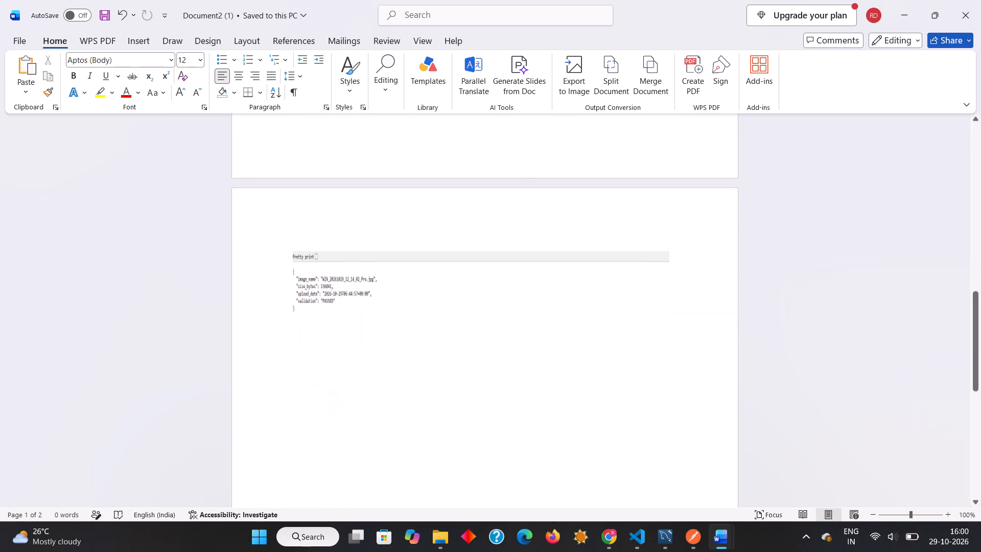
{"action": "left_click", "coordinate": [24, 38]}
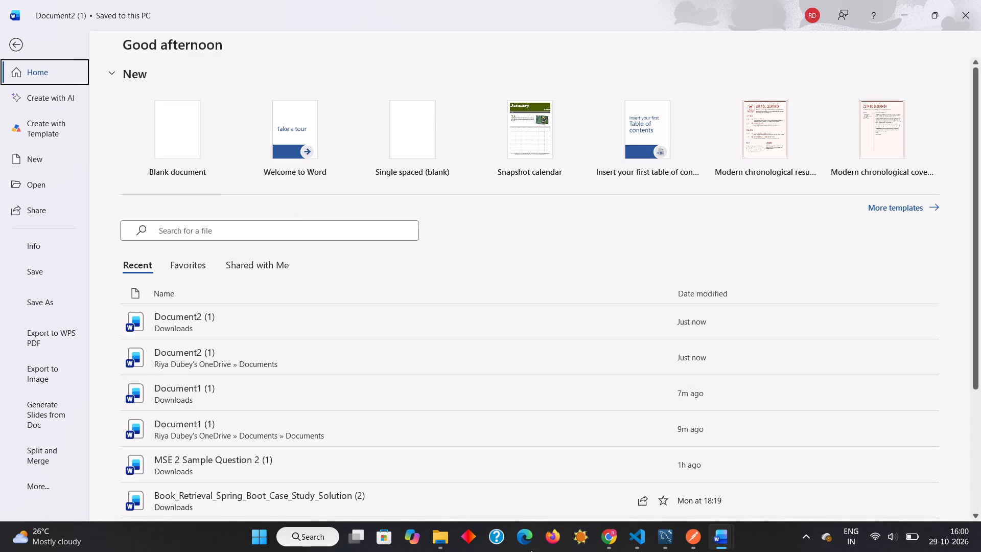
Switch to Chrome and download the already converted PDF from the open iLovePDF page.
{"action": "left_click", "coordinate": [615, 534]}
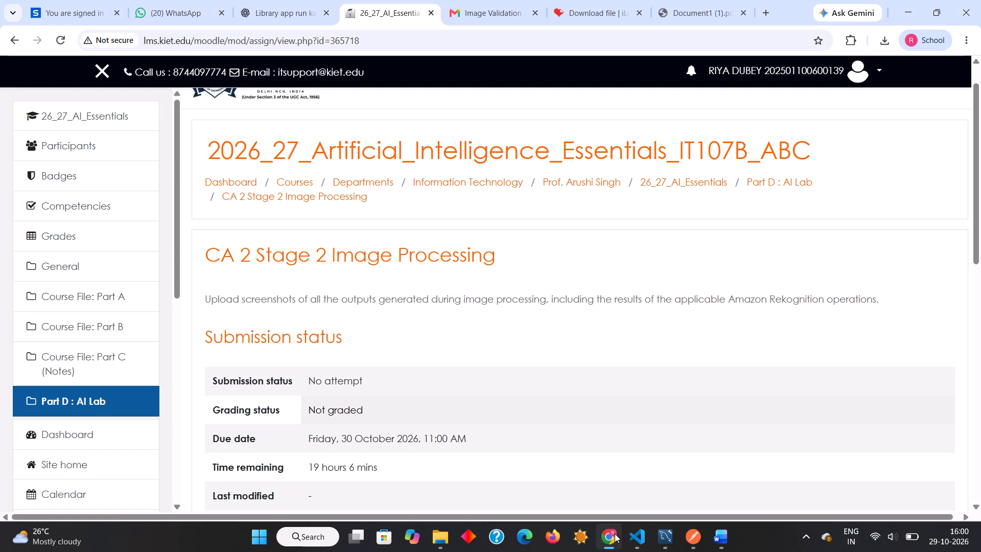
{"action": "left_click", "coordinate": [591, 11]}
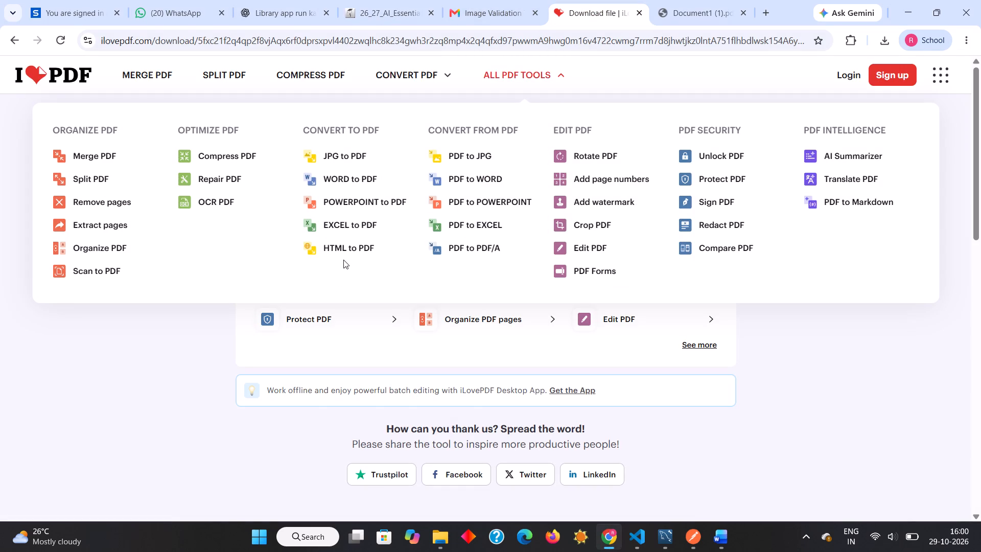
{"action": "left_click", "coordinate": [134, 278]}
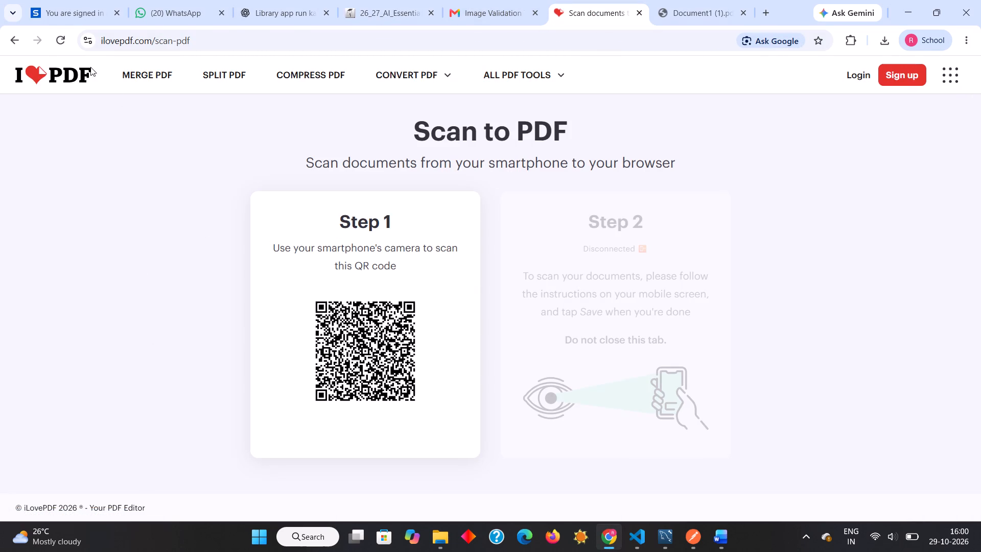
{"action": "left_click", "coordinate": [0, 42]}
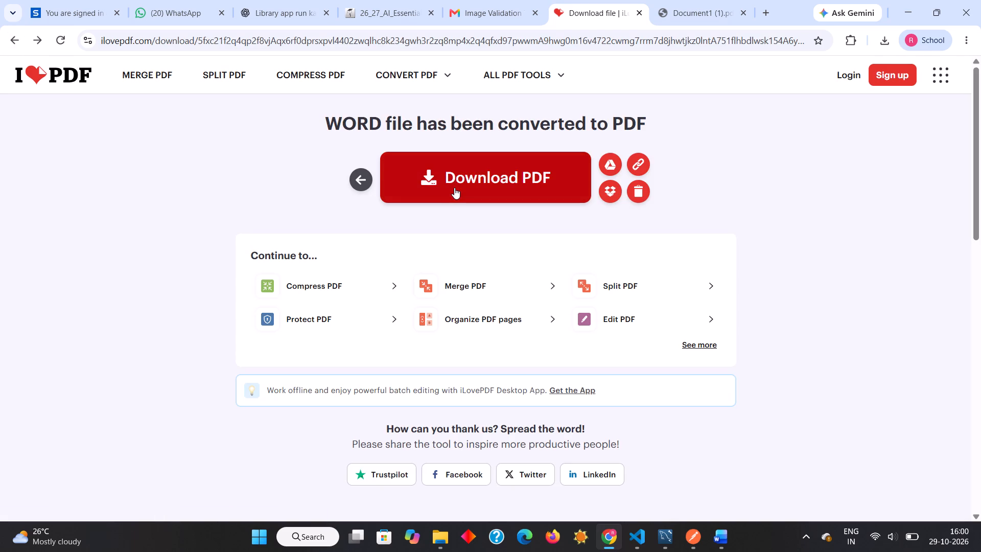
{"action": "left_click", "coordinate": [454, 188]}
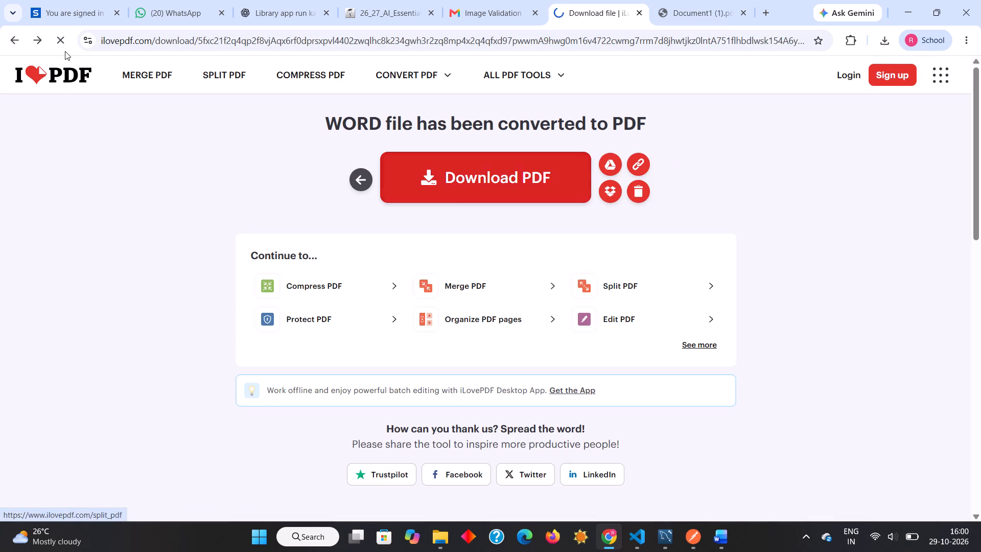
Return to iLovePDF's Word to PDF converter and choose Document2 (1) from the Documents folder for conversion.
{"action": "left_click", "coordinate": [19, 37]}
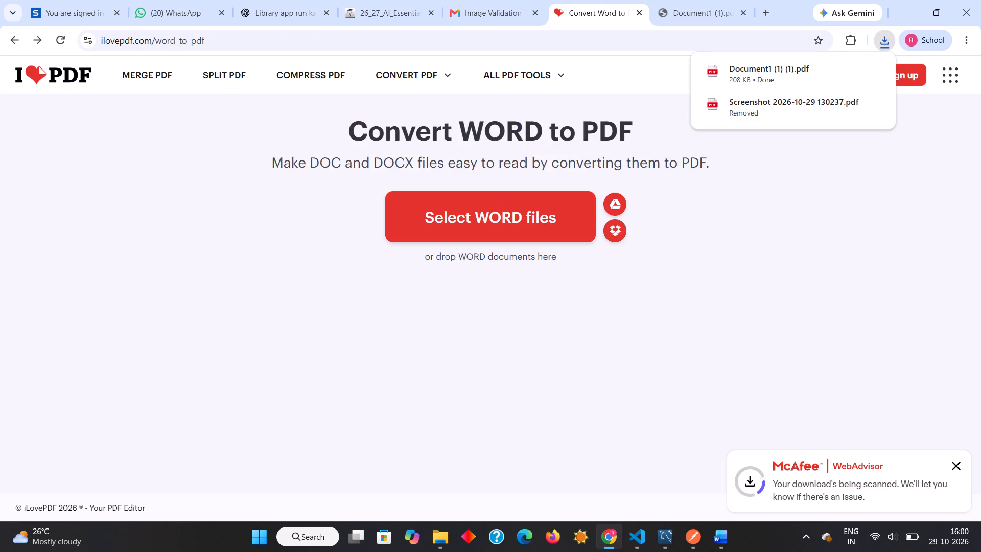
{"action": "left_click", "coordinate": [8, 41]}
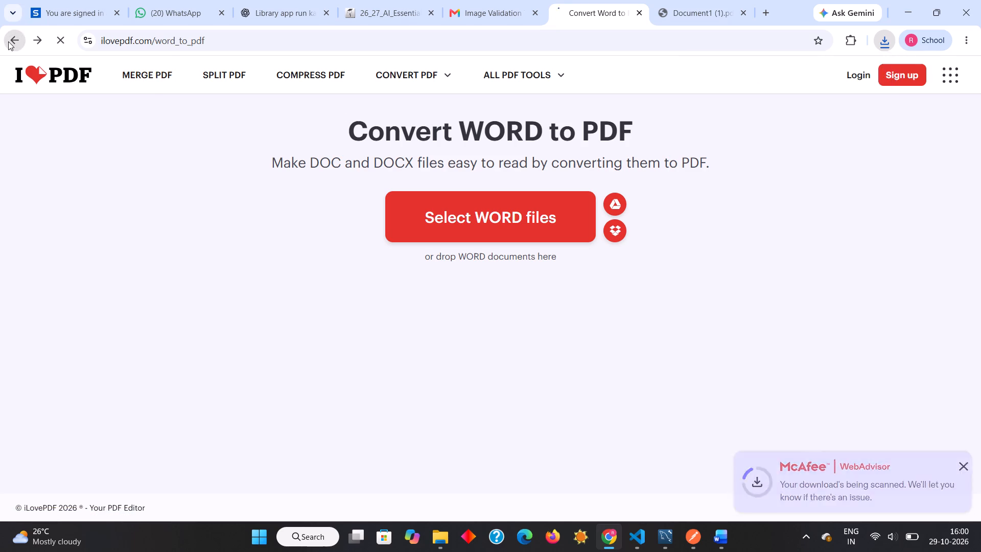
{"action": "left_click", "coordinate": [188, 193]}
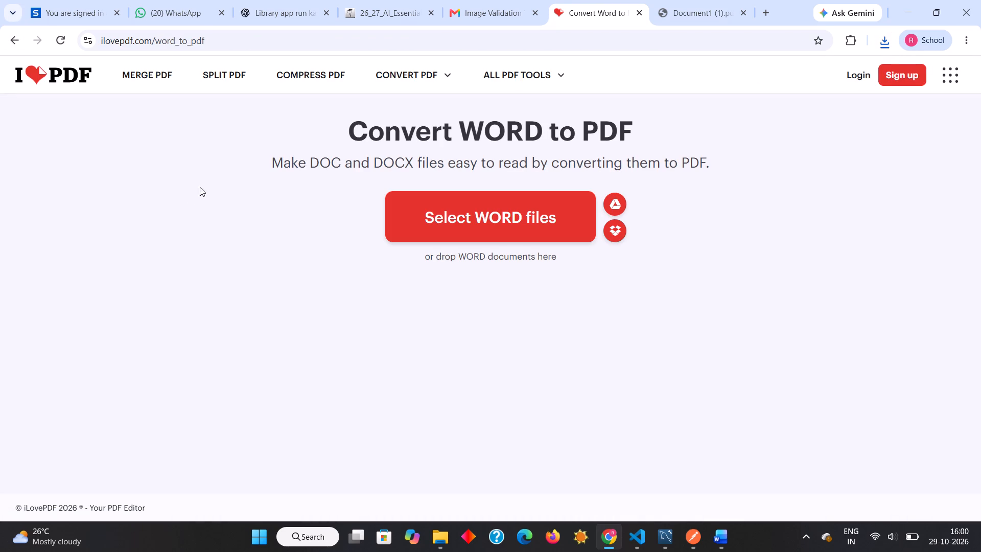
{"action": "left_click", "coordinate": [476, 216]}
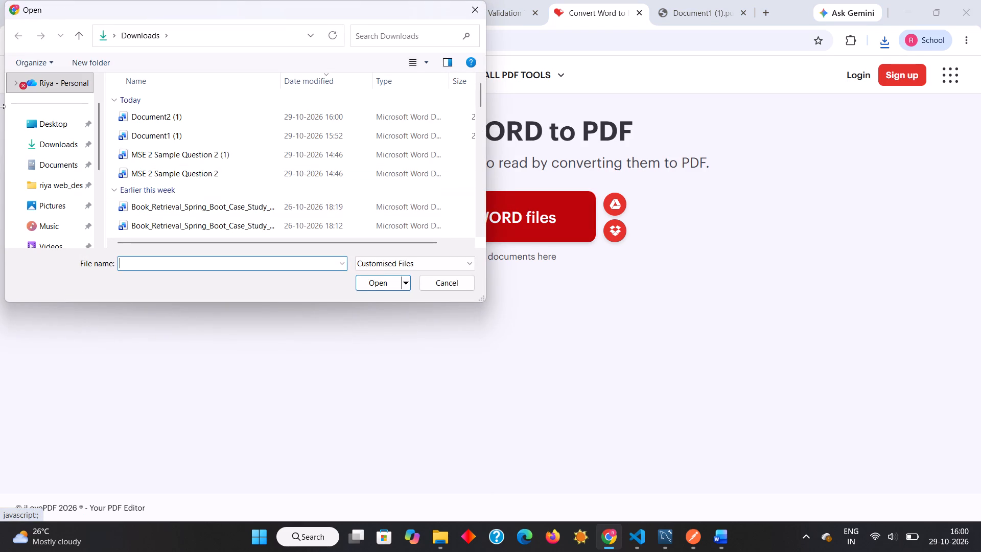
{"action": "left_click", "coordinate": [54, 133]}
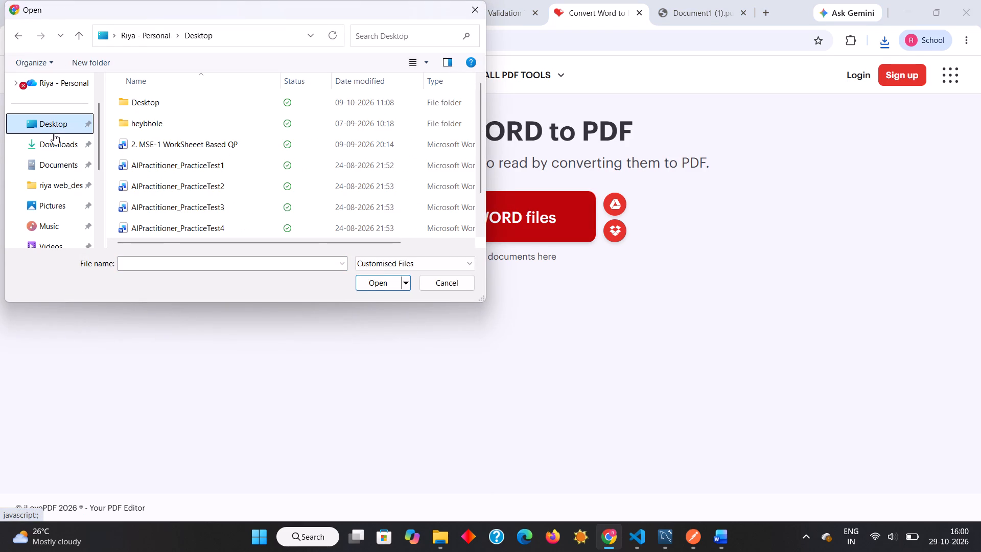
{"action": "left_click", "coordinate": [62, 156]}
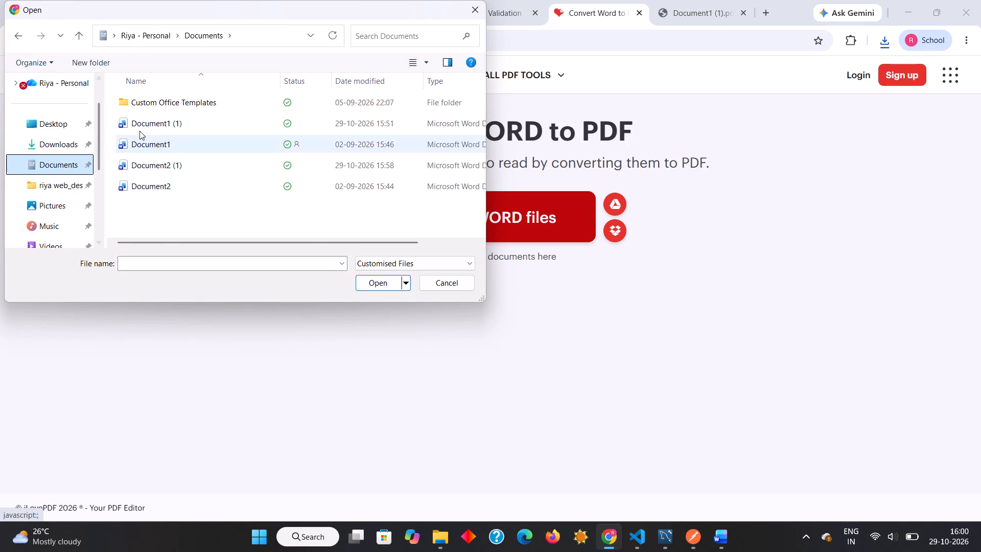
{"action": "left_click", "coordinate": [183, 167]}
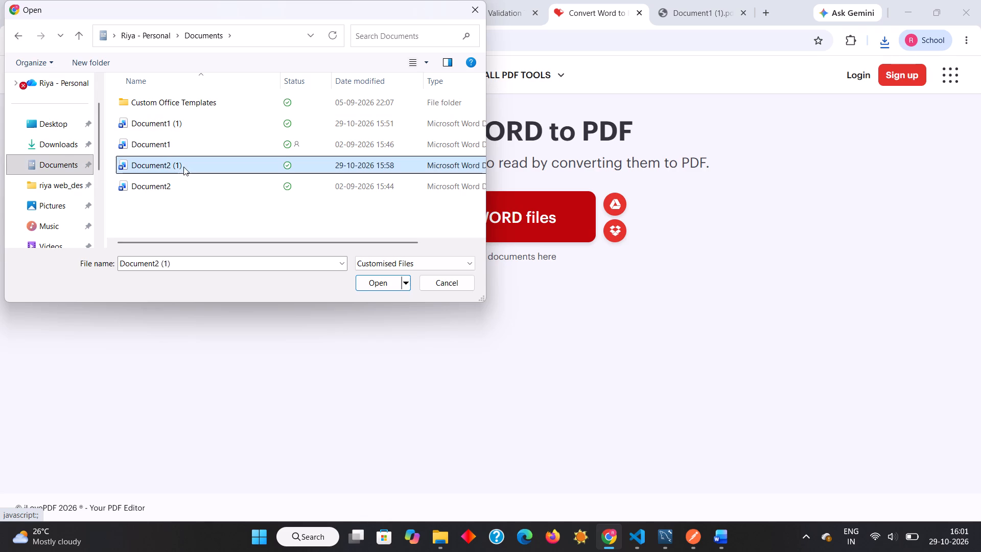
Load the selected Document2 (1) Word file, convert it to PDF and download the converted PDF.
{"action": "left_click", "coordinate": [386, 280]}
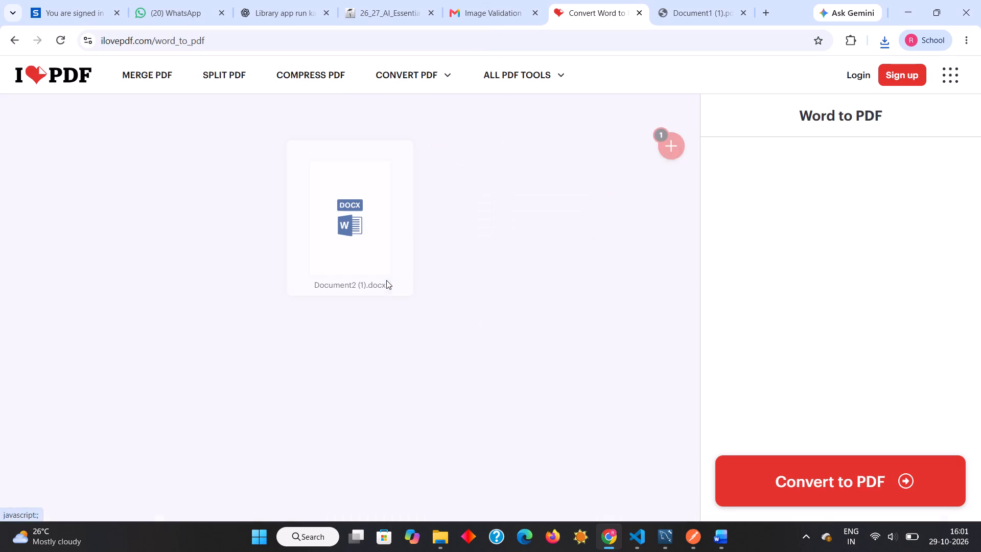
{"action": "scroll", "coordinate": [527, 339], "scroll_direction": "down", "scroll_amount": 1}
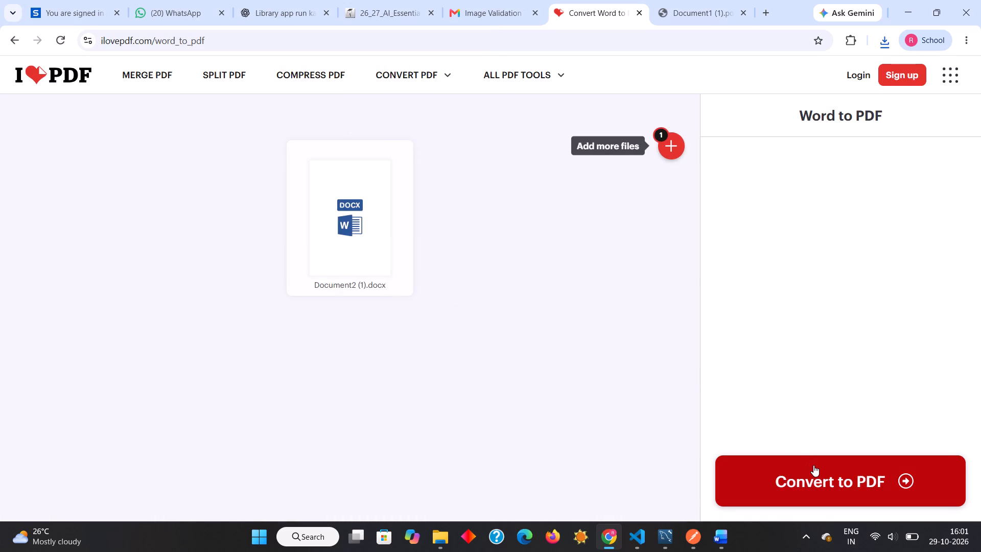
{"action": "left_click", "coordinate": [841, 488]}
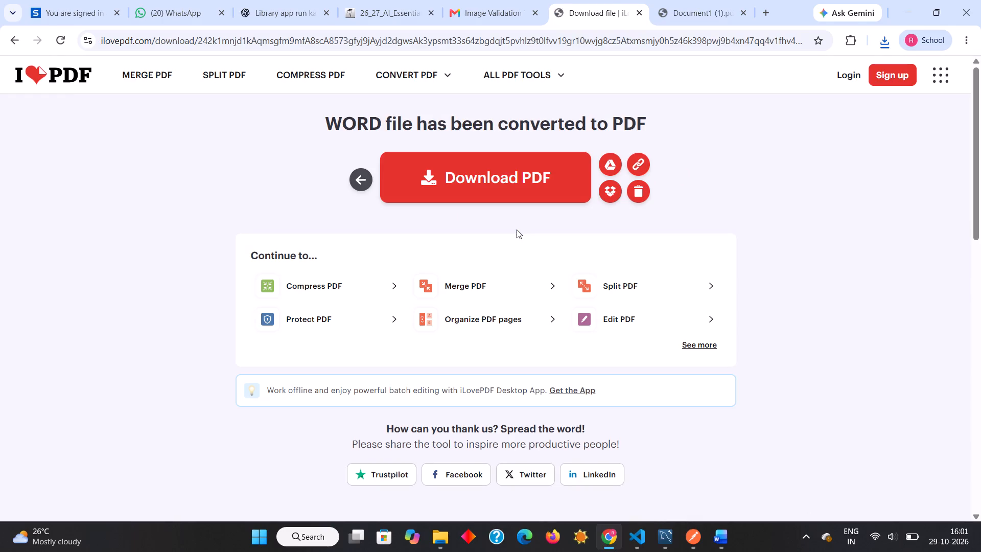
{"action": "left_click", "coordinate": [446, 176]}
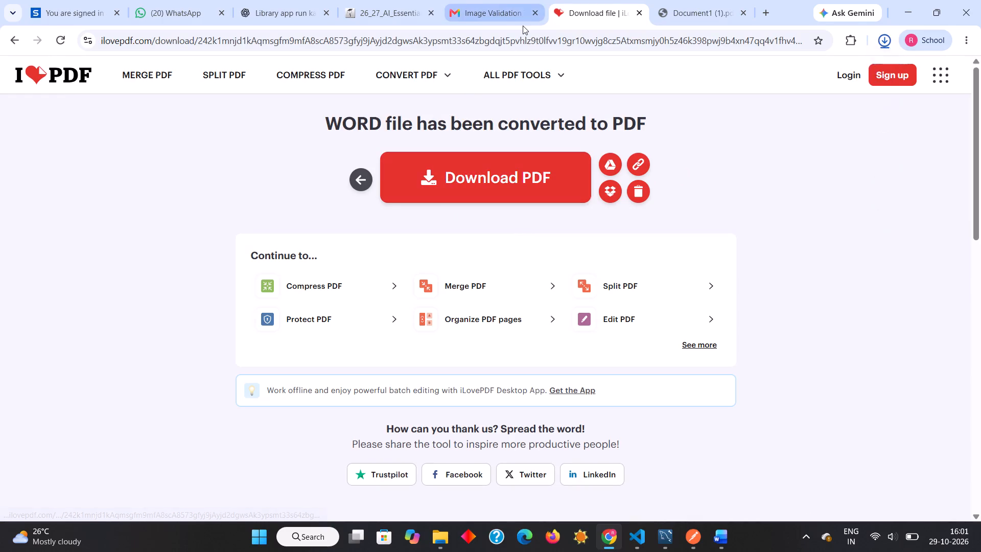
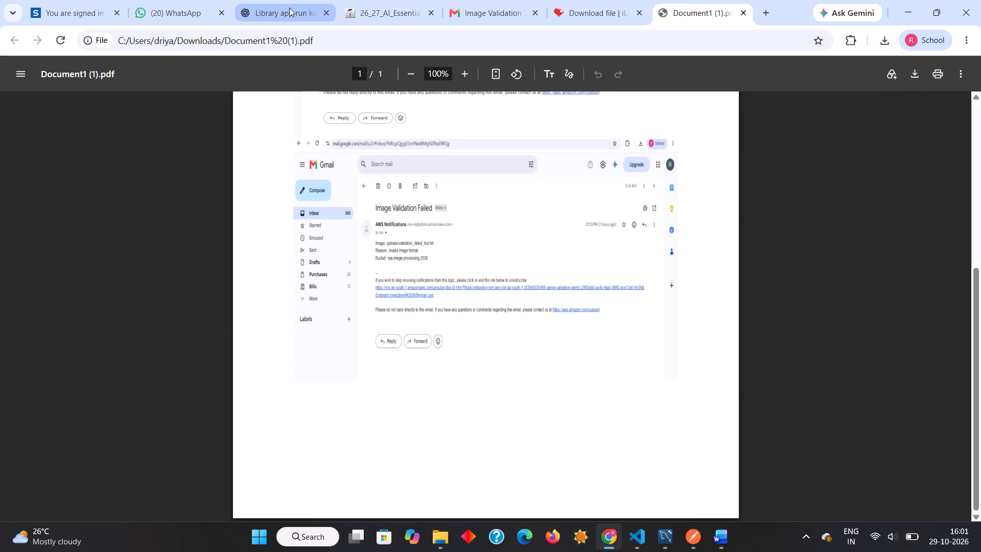
Return to the CA 2 Stage 2 Image Processing assignment page on Moodle.
{"action": "left_click", "coordinate": [283, 11]}
{"action": "left_click", "coordinate": [356, 16]}
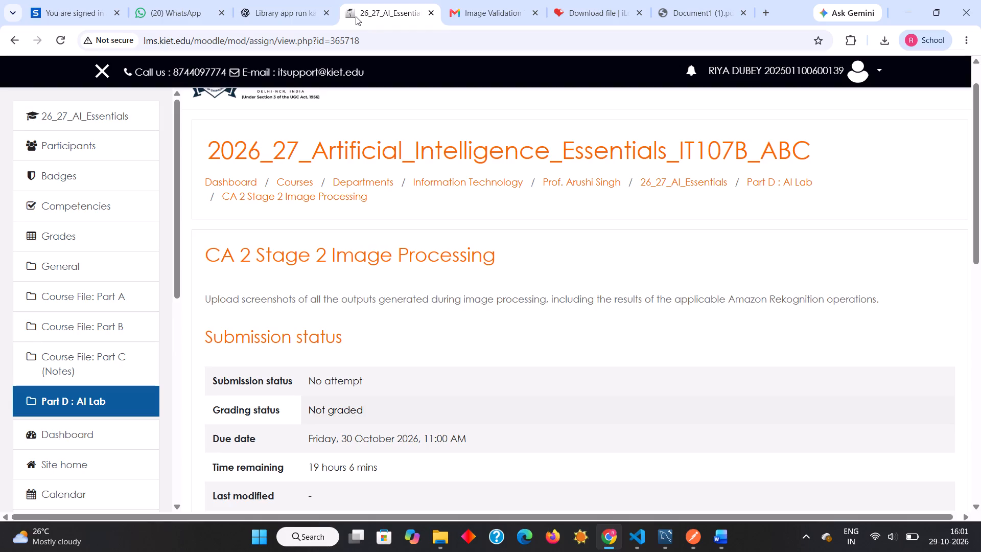
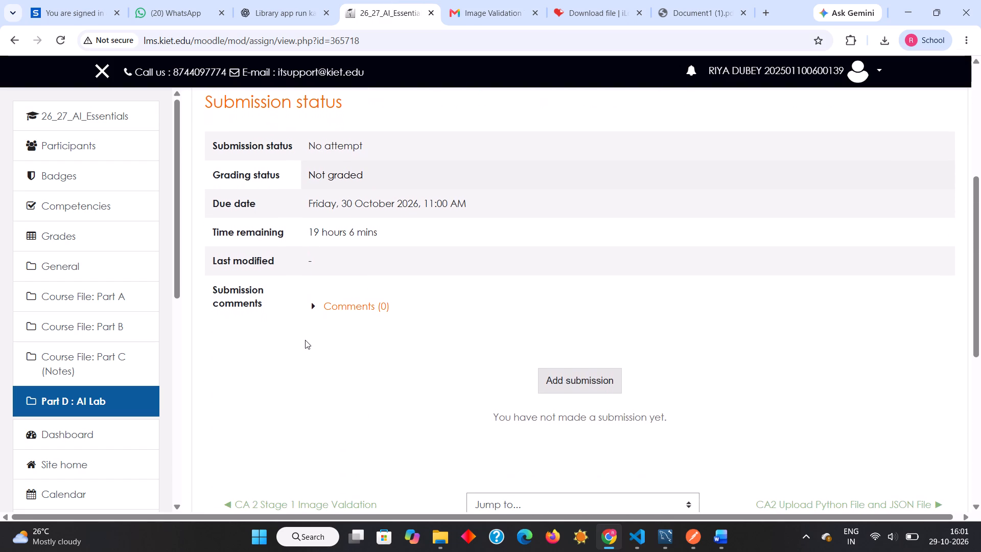
Start a submission for CA 2 Stage 2 Image Processing and accept the statement that it is your own work.
{"action": "left_click", "coordinate": [582, 373]}
{"action": "scroll", "coordinate": [435, 279], "scroll_direction": "down", "scroll_amount": 2}
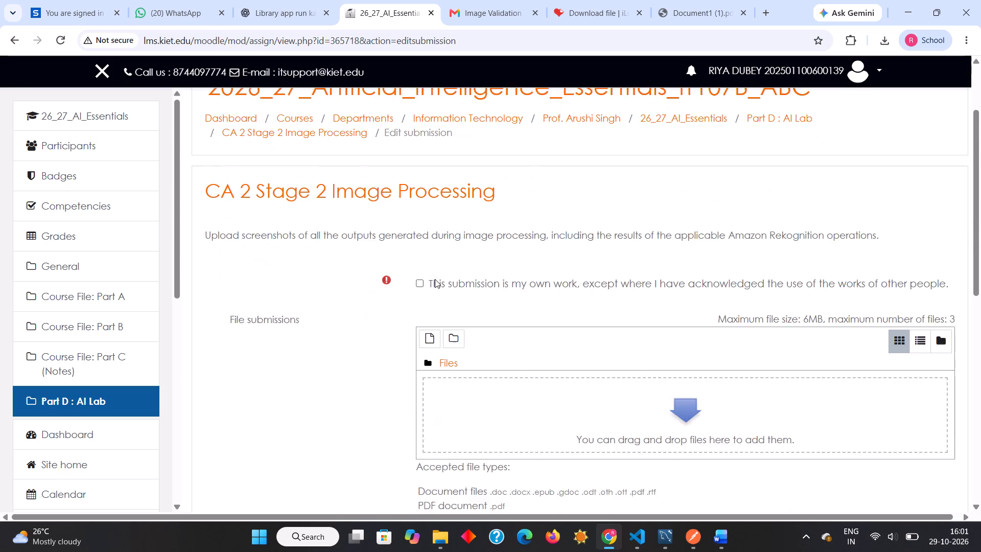
{"action": "left_click", "coordinate": [422, 237]}
Add a file to the Stage 2 submission, browsing the computer's files for the one to upload.
{"action": "left_click", "coordinate": [432, 287]}
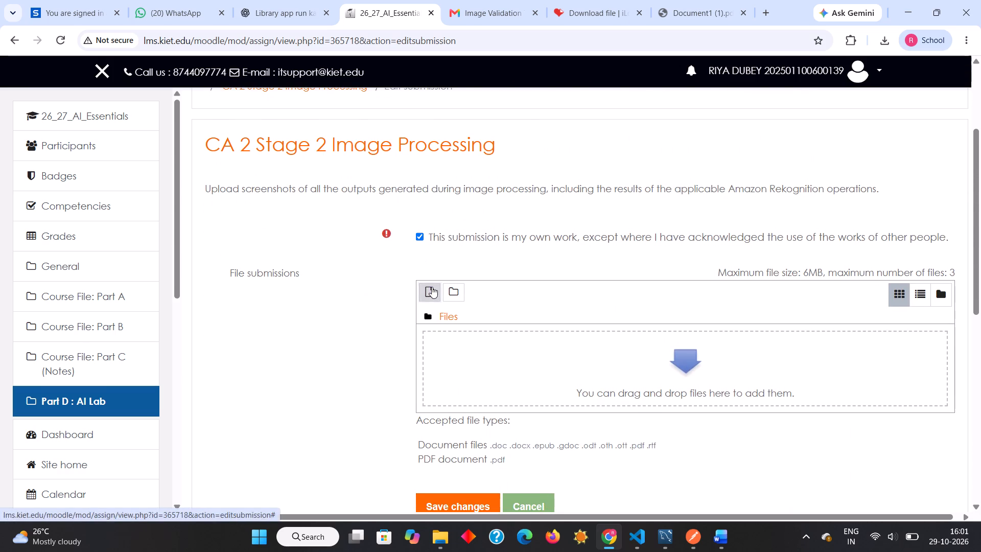
{"action": "left_click", "coordinate": [402, 230]}
{"action": "left_click", "coordinate": [409, 241]}
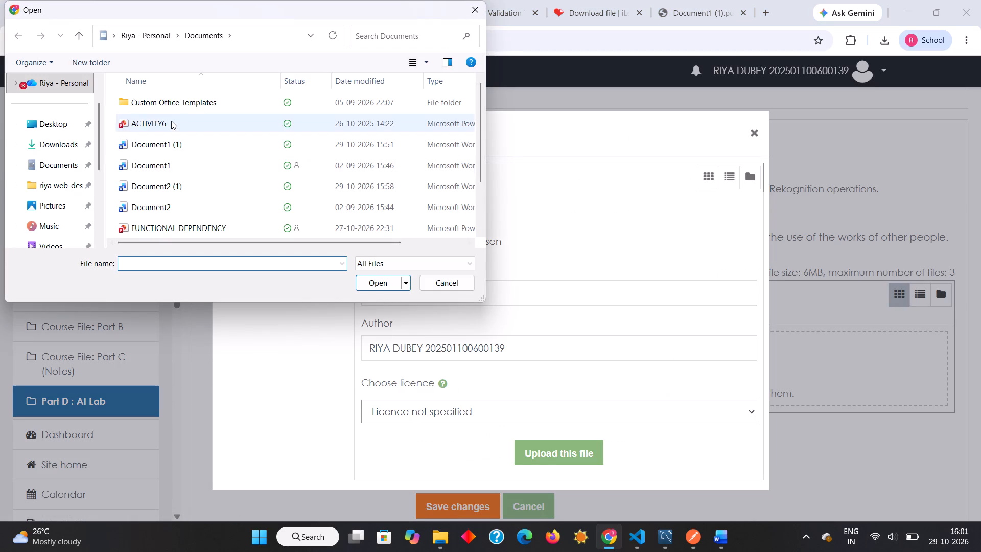
Upload Document2 (1).pdf from the Downloads folder to the CA 2 Stage 2 Image Processing assignment and save the submission.
{"action": "left_click", "coordinate": [46, 140]}
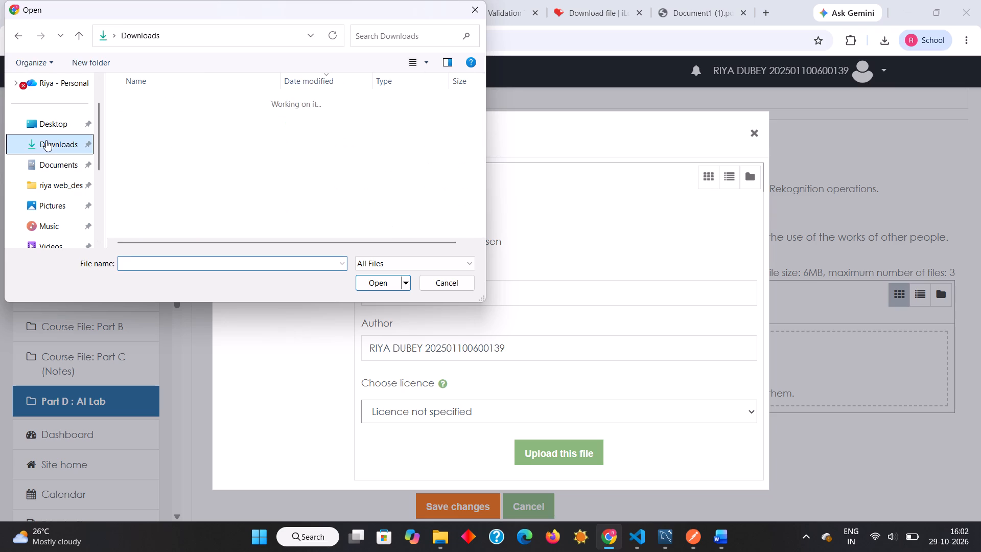
{"action": "left_click", "coordinate": [149, 113]}
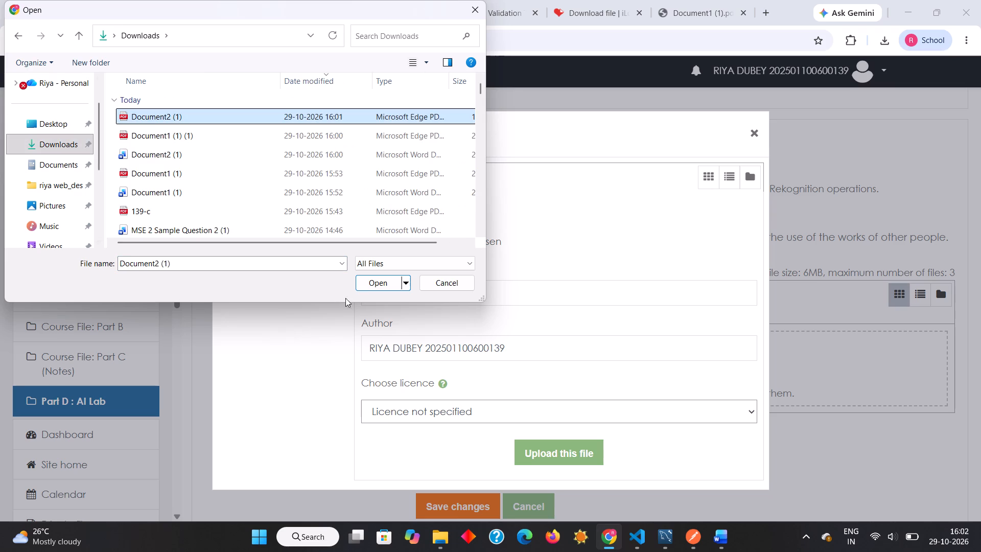
{"action": "left_click", "coordinate": [378, 284]}
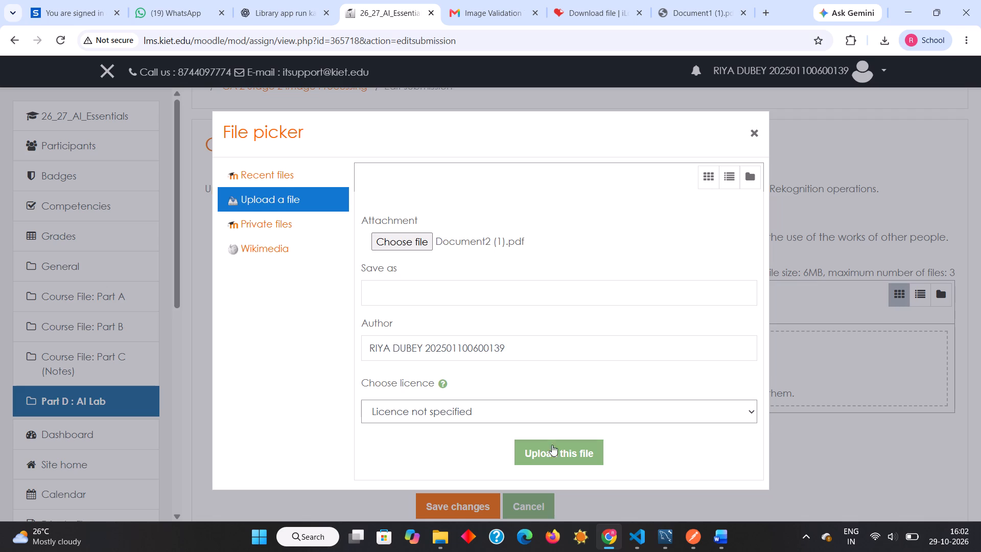
{"action": "left_click", "coordinate": [564, 471]}
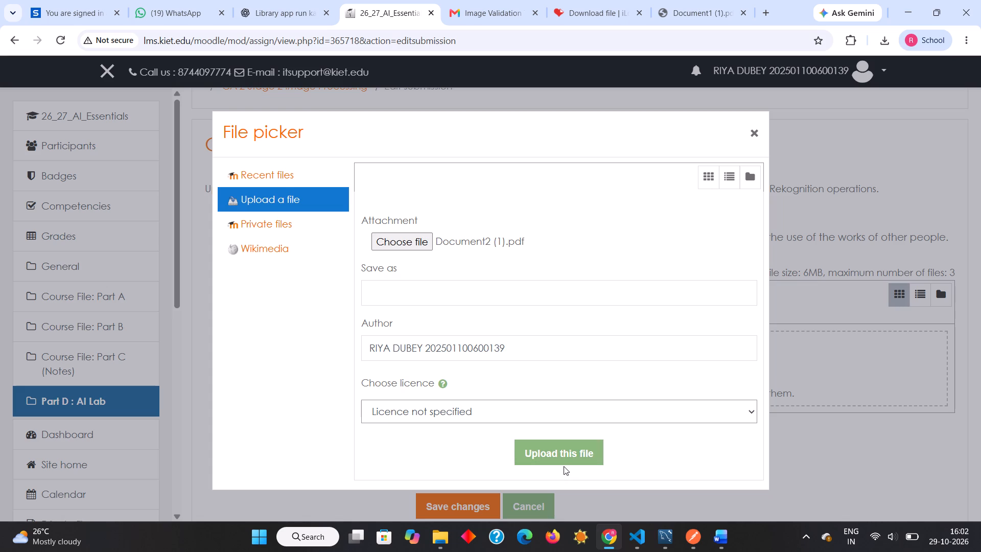
{"action": "left_click_drag", "start_coordinate": [564, 466], "coordinate": [565, 458]}
{"action": "left_click", "coordinate": [565, 458]}
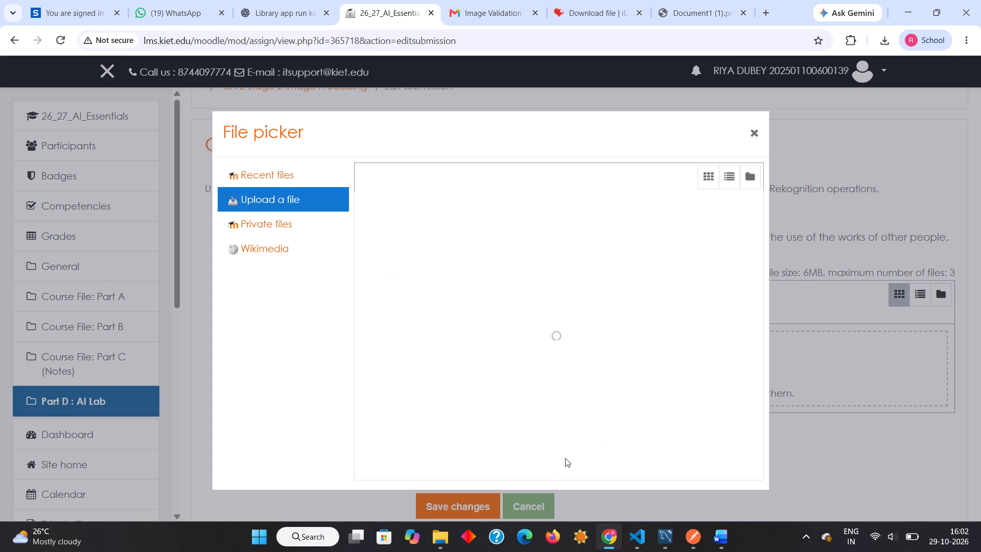
{"action": "scroll", "coordinate": [565, 458], "scroll_direction": "down", "scroll_amount": 2}
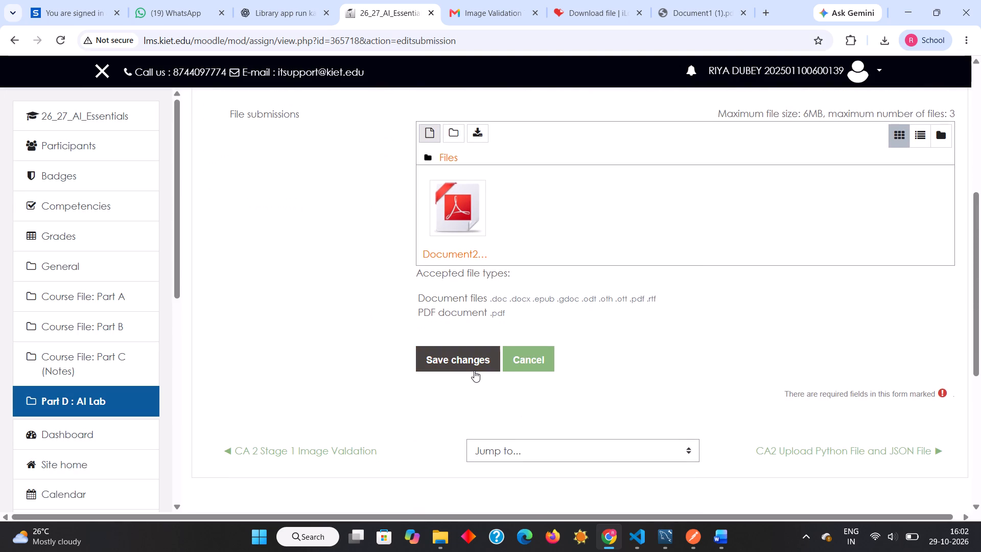
{"action": "left_click", "coordinate": [474, 371]}
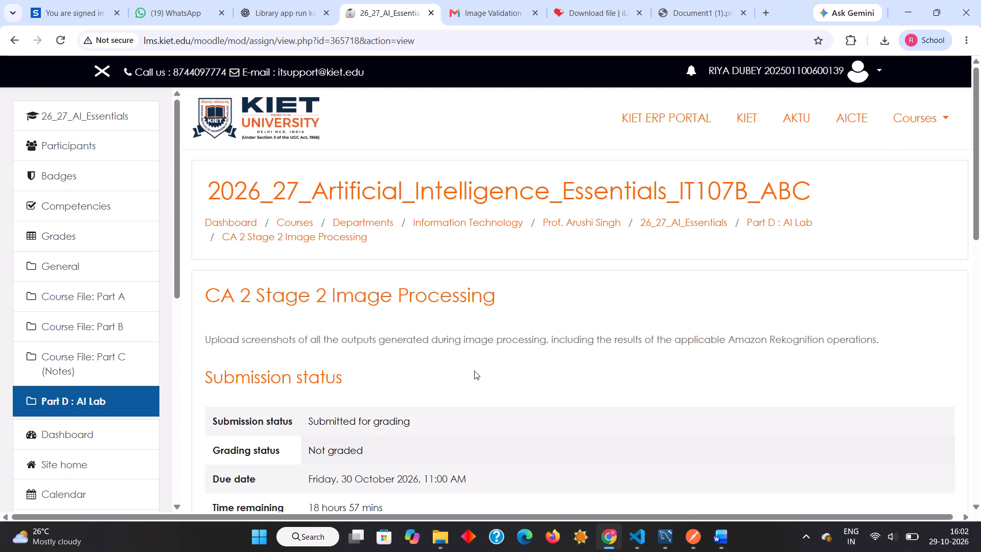
{"action": "scroll", "coordinate": [452, 288], "scroll_direction": "down", "scroll_amount": 6}
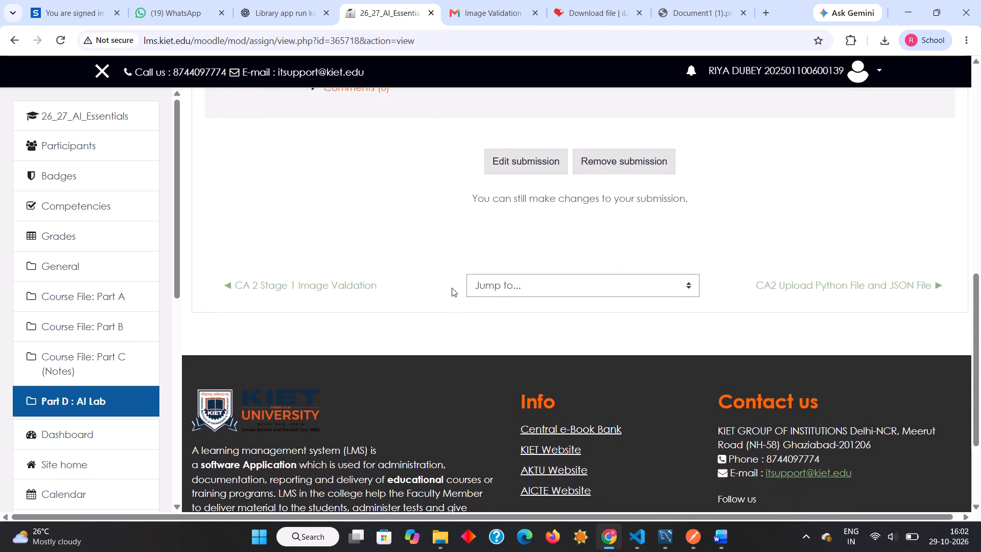
{"action": "scroll", "coordinate": [452, 288], "scroll_direction": "up", "scroll_amount": 2}
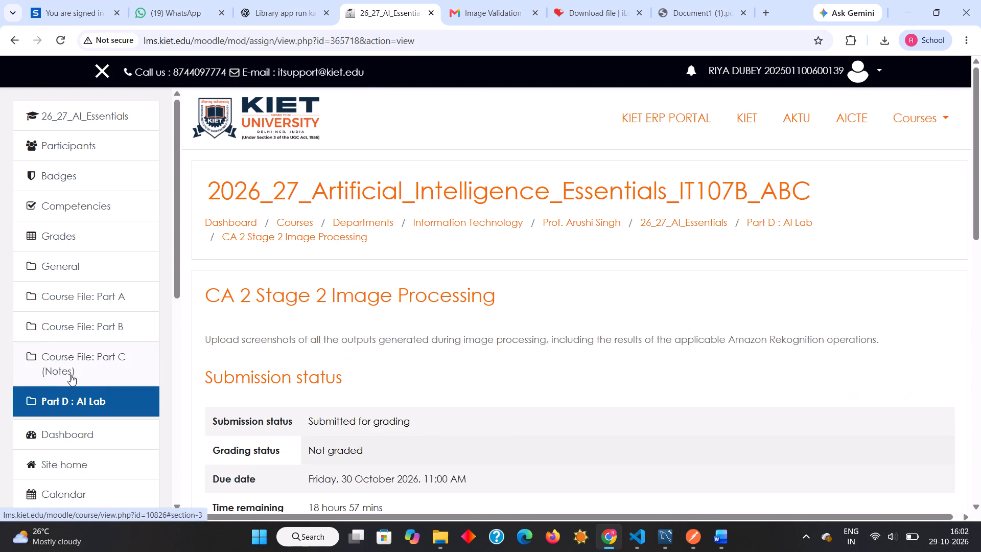
Return to the course page and review the submission details of CA2 Upload Python File and JSON File.
{"action": "left_click", "coordinate": [12, 42]}
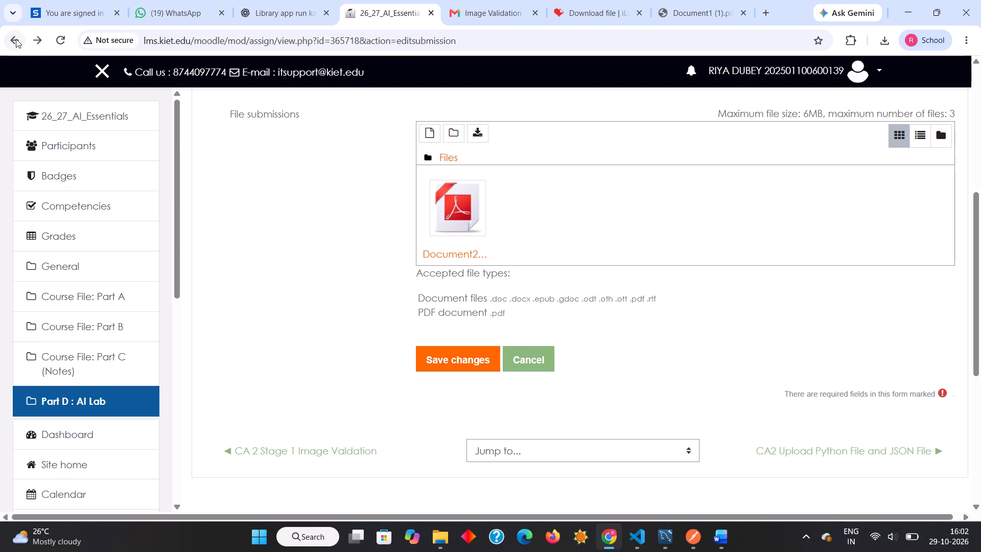
{"action": "left_click", "coordinate": [16, 39]}
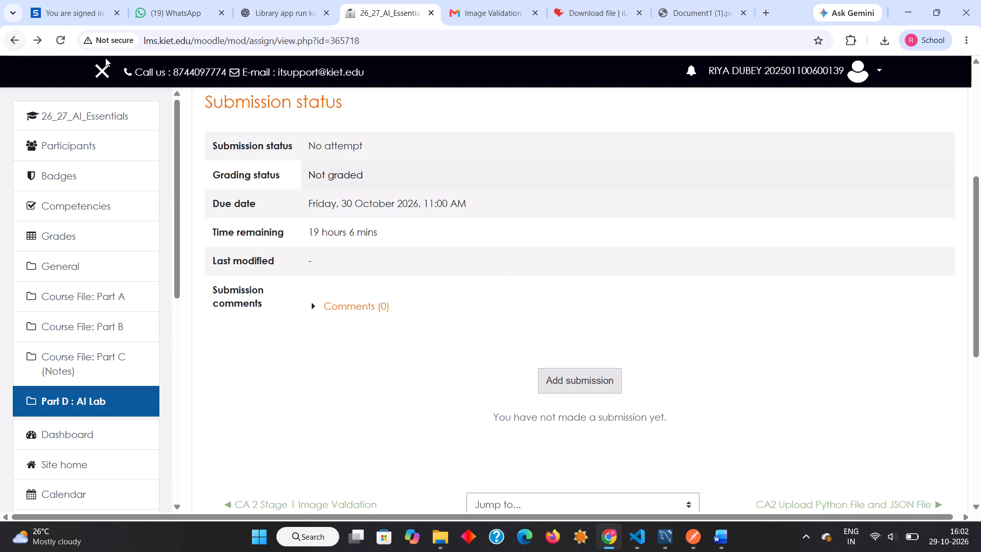
{"action": "left_click", "coordinate": [7, 40]}
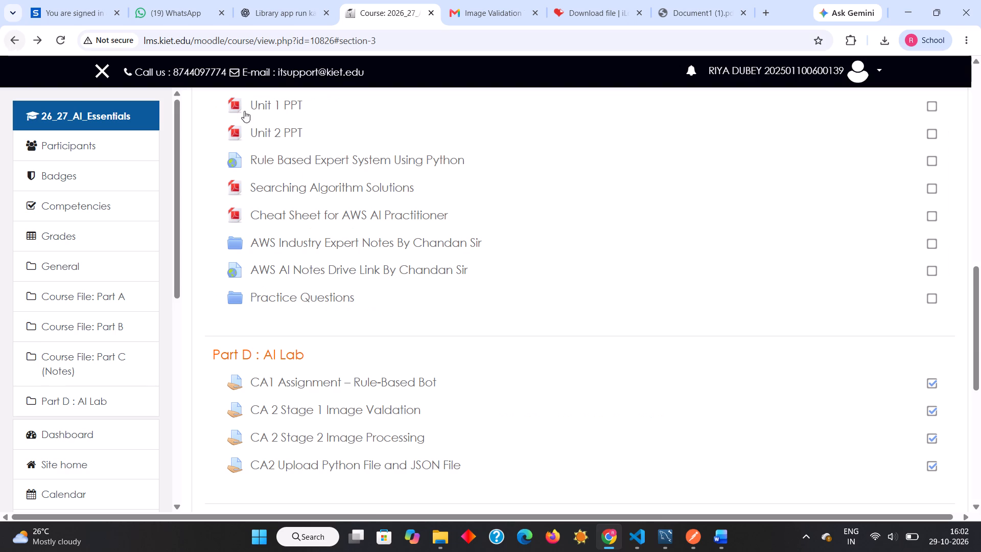
{"action": "scroll", "coordinate": [499, 344], "scroll_direction": "down", "scroll_amount": 2}
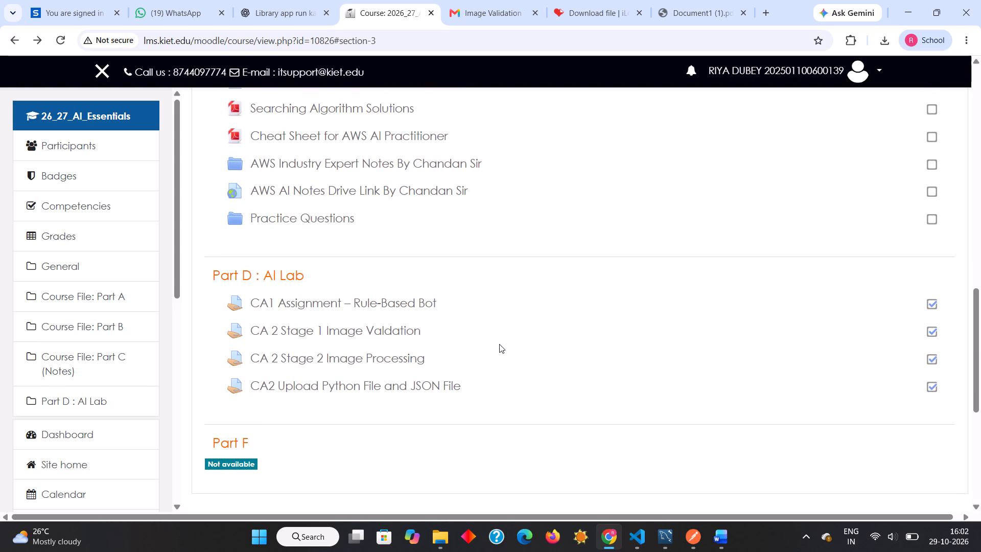
{"action": "scroll", "coordinate": [425, 354], "scroll_direction": "down", "scroll_amount": 1}
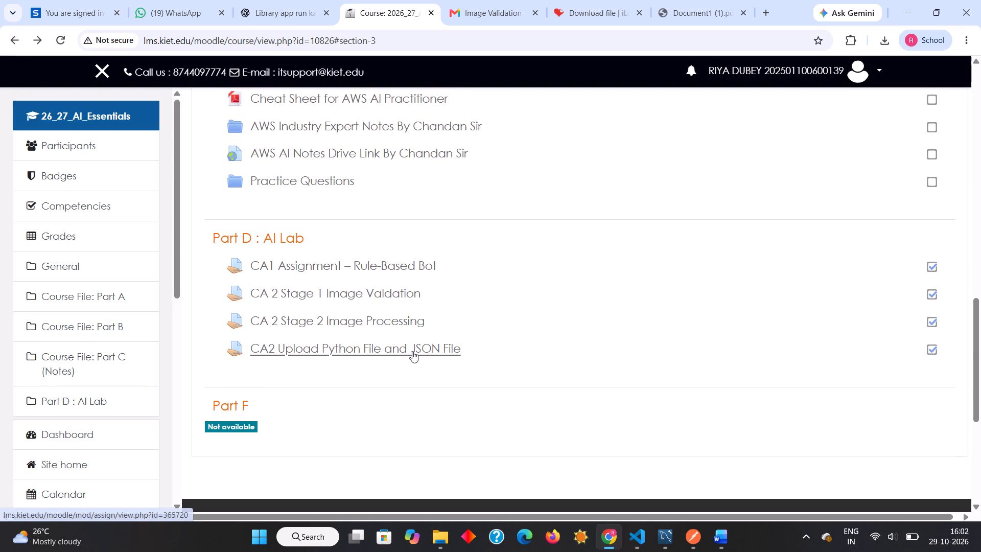
{"action": "left_click", "coordinate": [412, 351]}
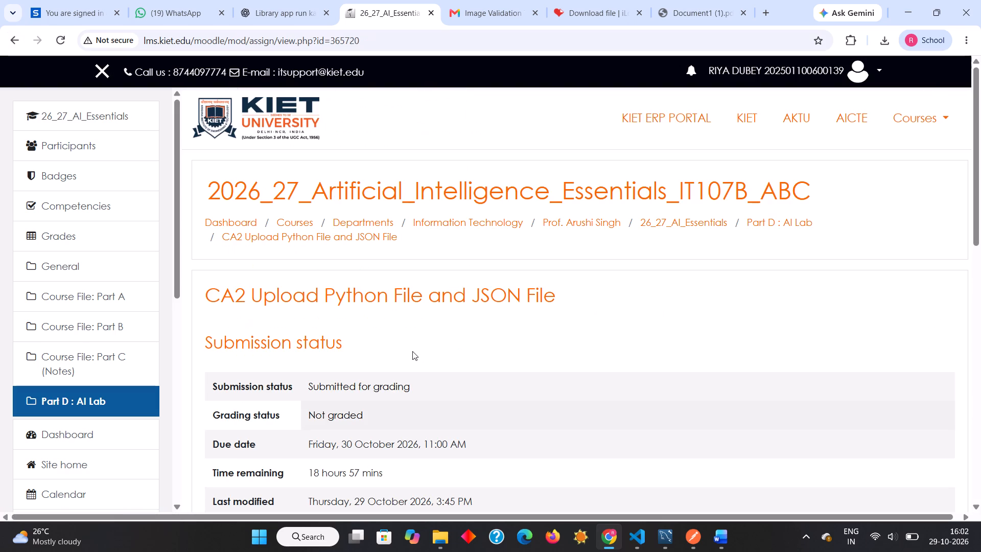
{"action": "scroll", "coordinate": [412, 351], "scroll_direction": "down", "scroll_amount": 5}
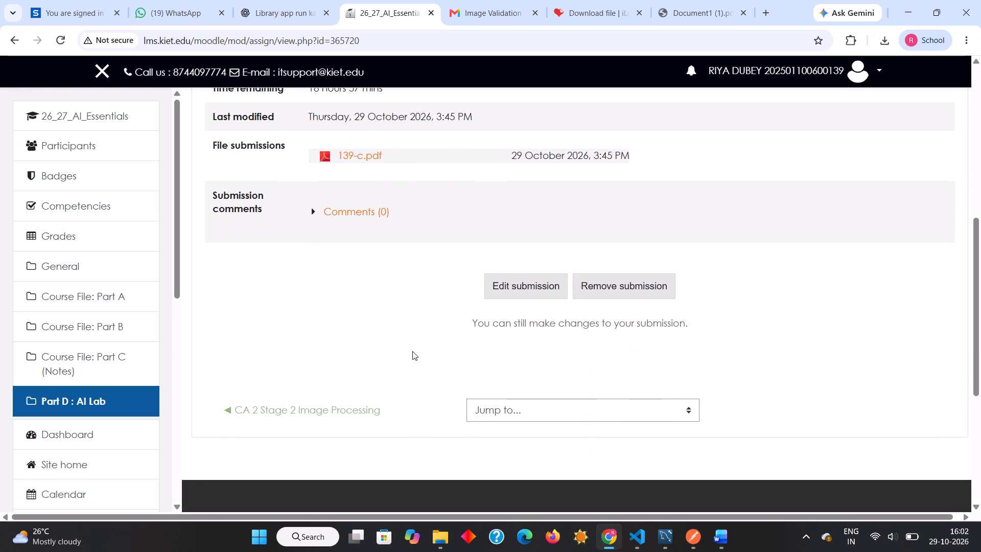
Go back to the course page and check the submitted file in CA 2 Stage 2 Image Processing.
{"action": "left_click", "coordinate": [7, 40]}
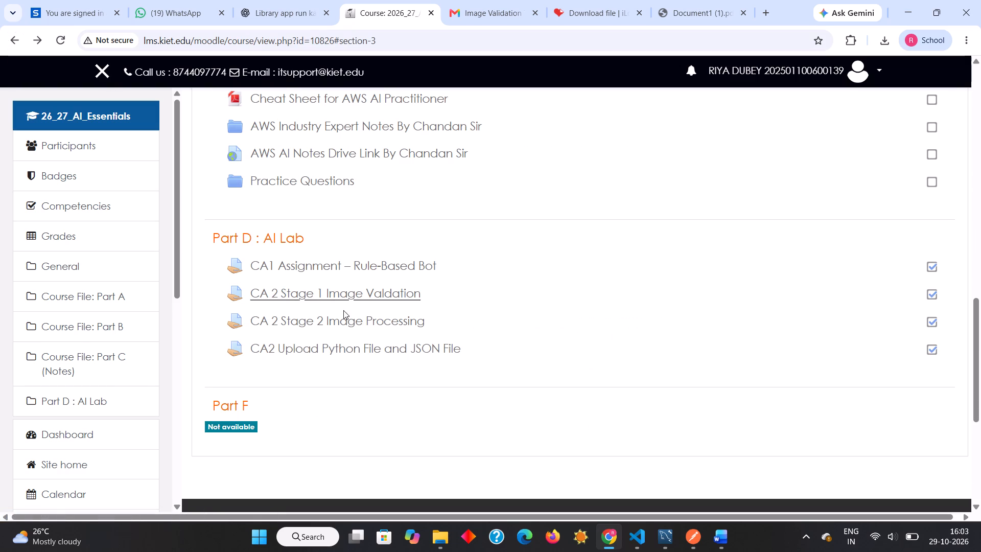
{"action": "left_click", "coordinate": [342, 316]}
{"action": "scroll", "coordinate": [321, 184], "scroll_direction": "down", "scroll_amount": 1}
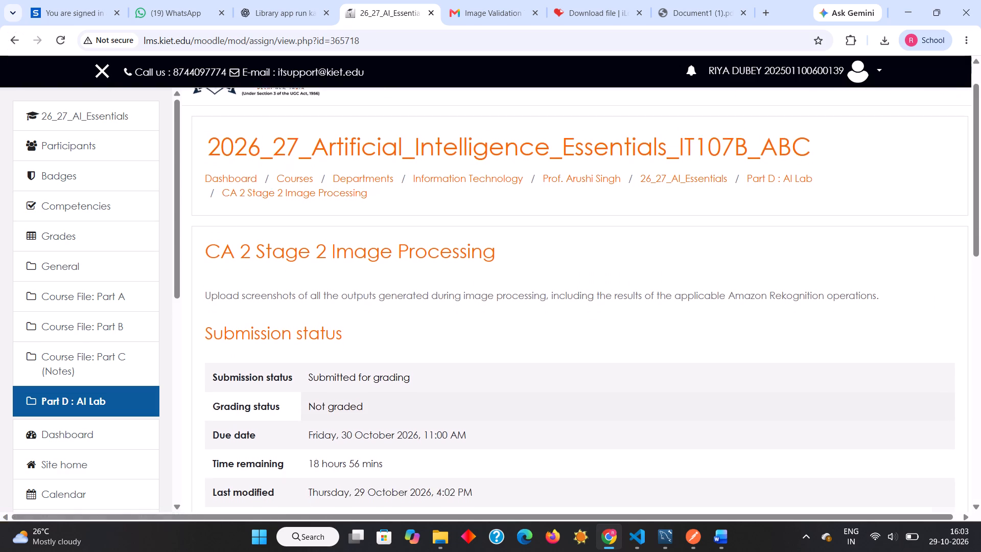
{"action": "scroll", "coordinate": [321, 179], "scroll_direction": "down", "scroll_amount": 2}
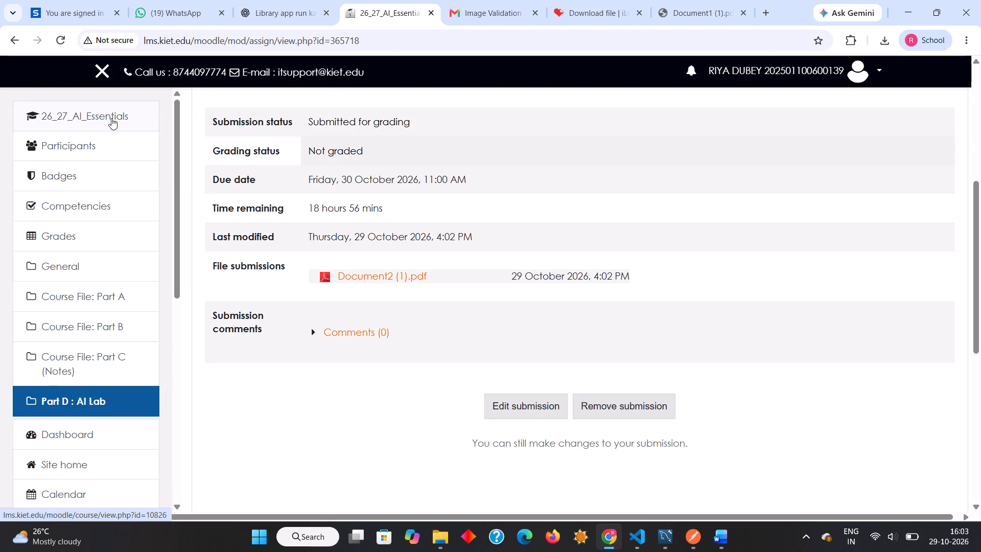
{"action": "left_click", "coordinate": [20, 42]}
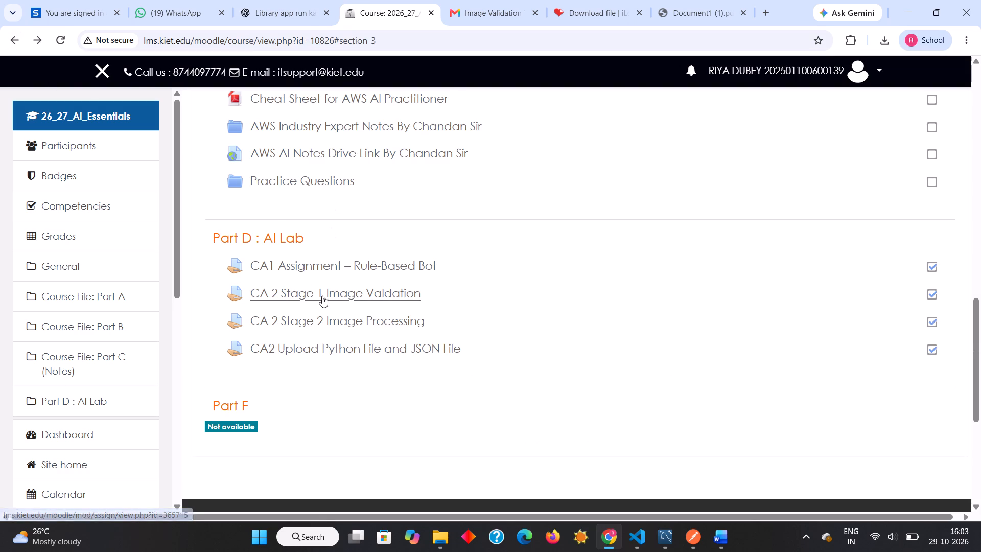
{"action": "left_click", "coordinate": [323, 295]}
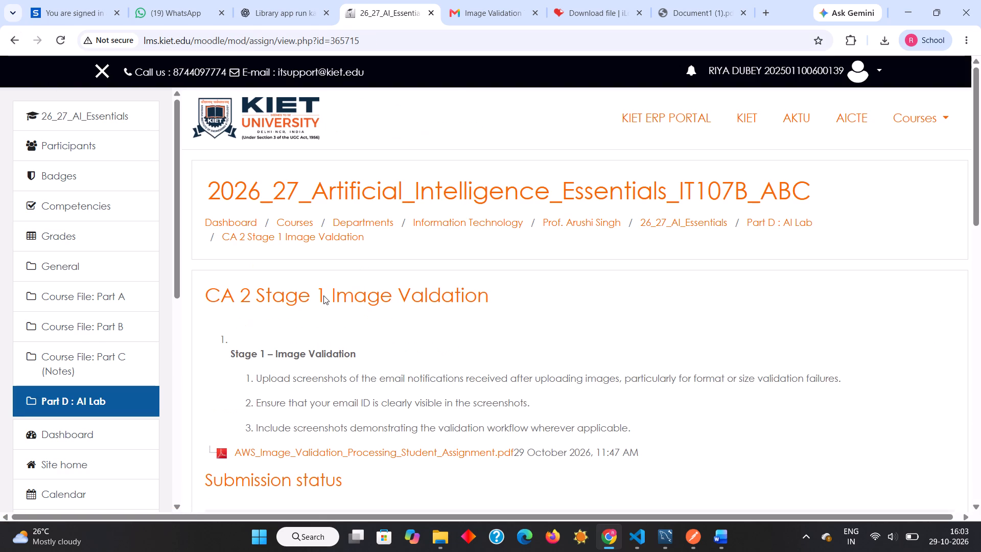
{"action": "scroll", "coordinate": [371, 435], "scroll_direction": "down", "scroll_amount": 6}
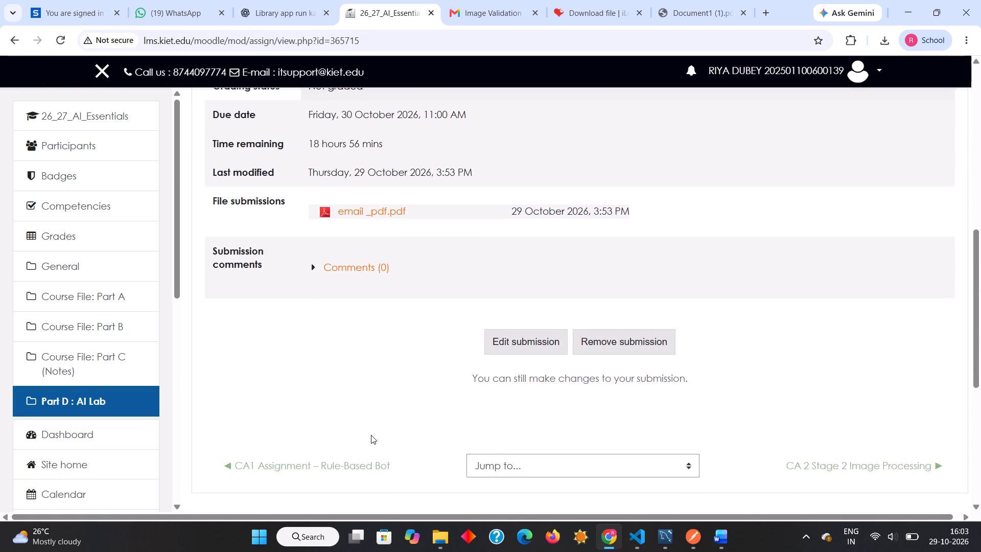
{"action": "scroll", "coordinate": [371, 435], "scroll_direction": "down", "scroll_amount": 2}
{"action": "scroll", "coordinate": [301, 245], "scroll_direction": "up", "scroll_amount": 3}
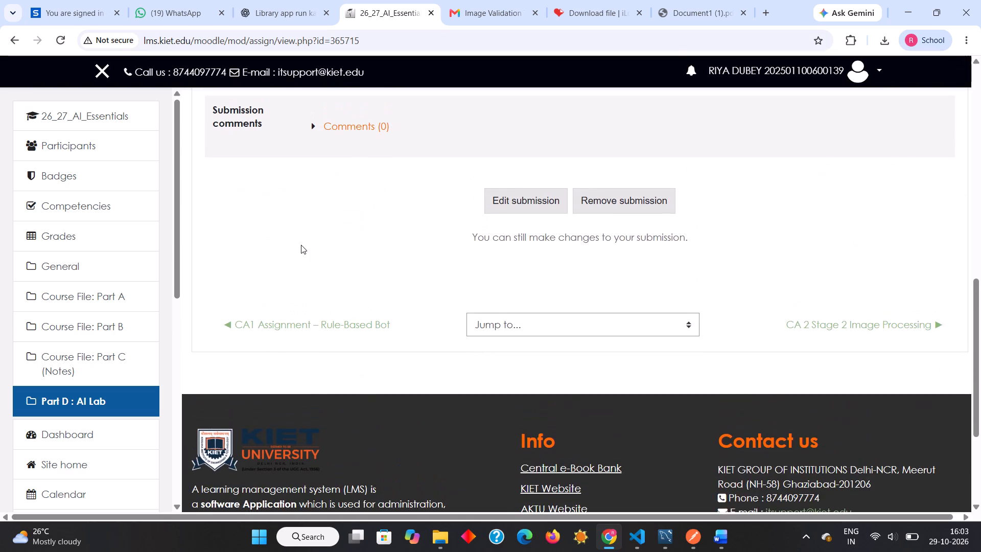